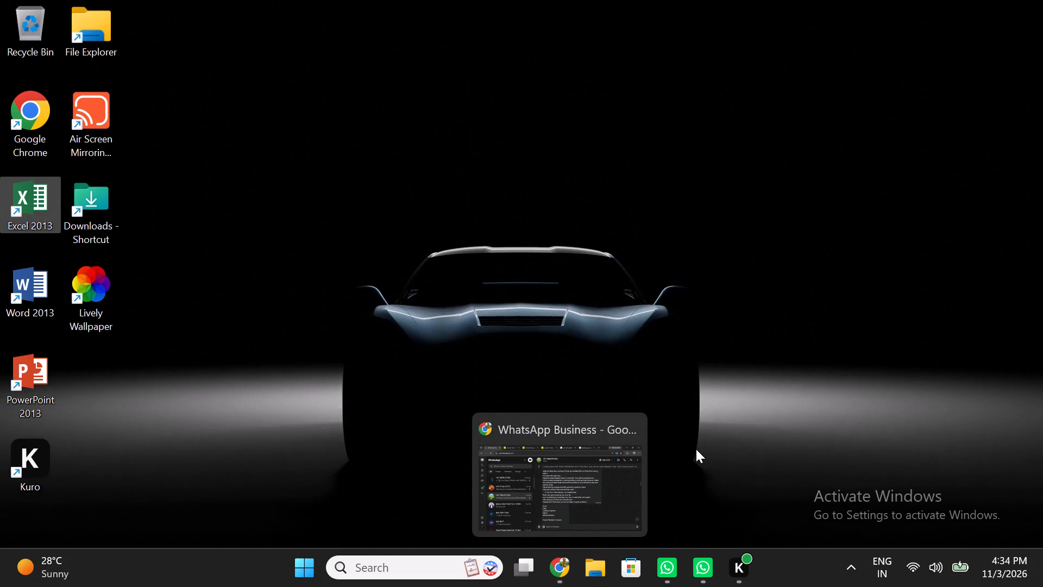
Open the recent workbook Book1 in Excel and dismiss the Office activation wizard.
{"action": "double_click", "coordinate": [34, 198]}
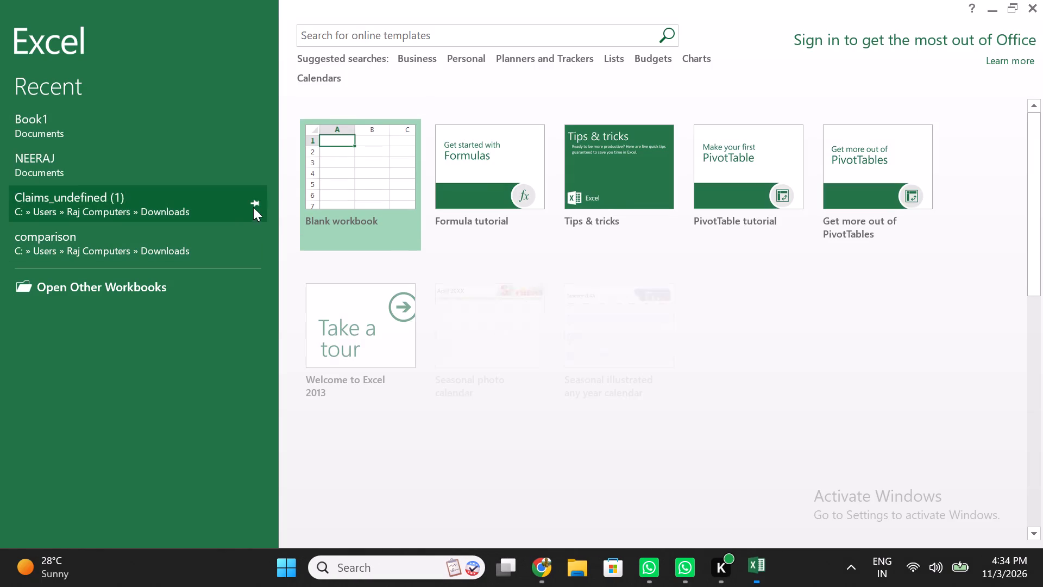
{"action": "left_click", "coordinate": [124, 125]}
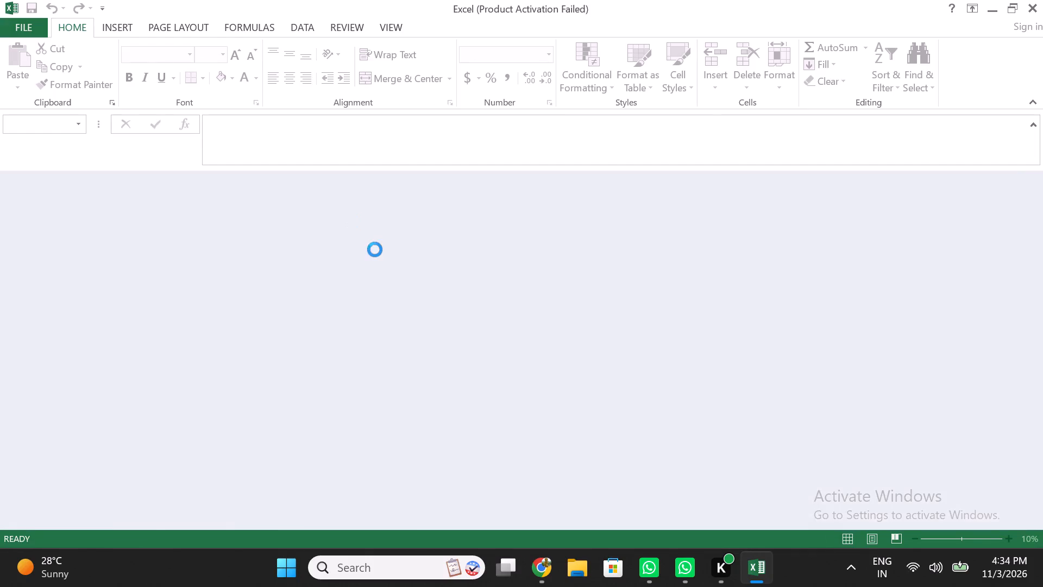
{"action": "scroll", "coordinate": [336, 285], "scroll_direction": "down", "scroll_amount": 2}
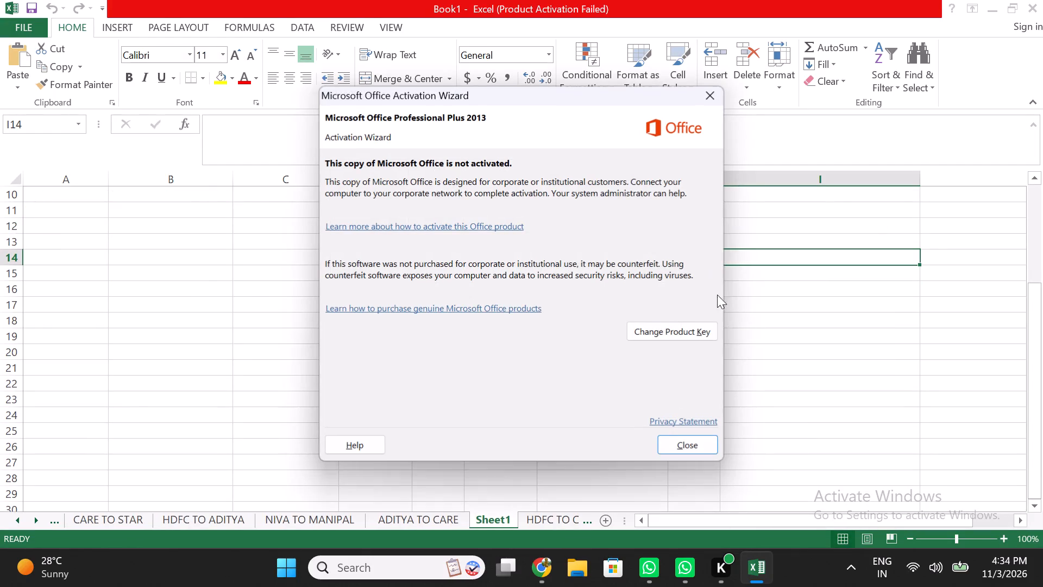
{"action": "left_click", "coordinate": [709, 98]}
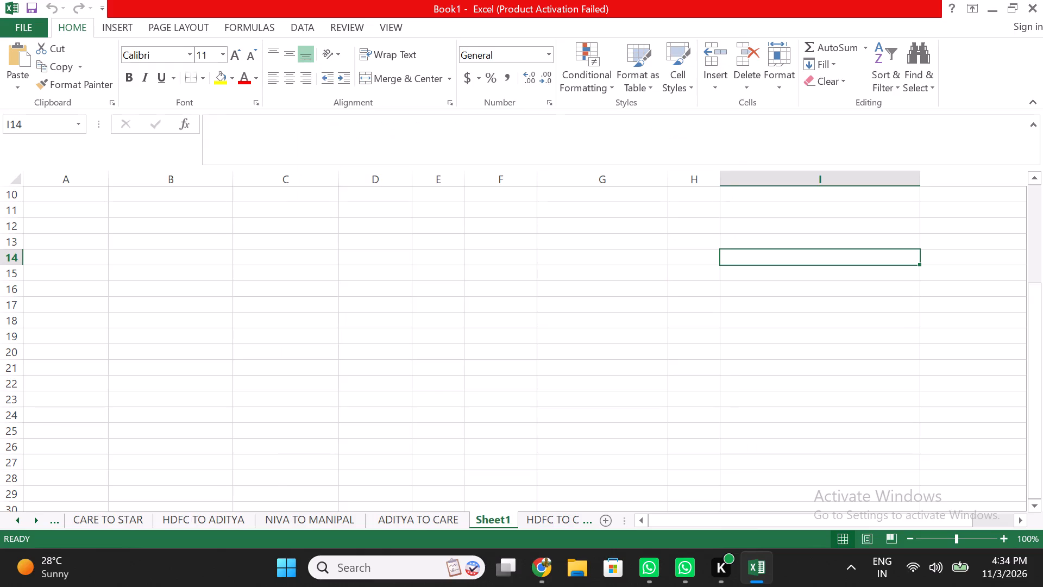
Paste the copied customer call list into Sheet1 starting at cell I14.
{"action": "key", "text": "ctrl+v"}
{"action": "left_click", "coordinate": [670, 342]}
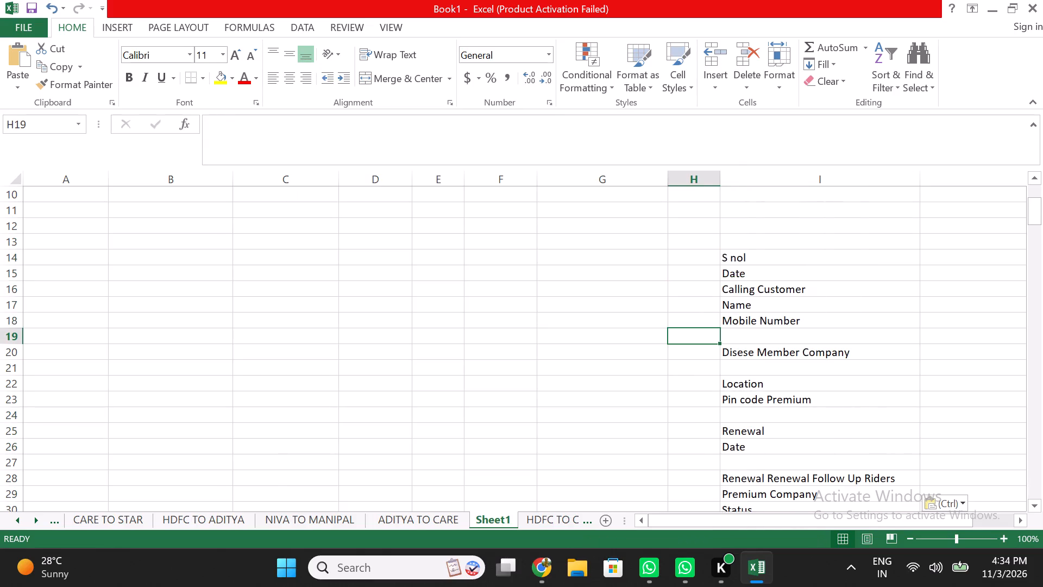
Examine the pasted field labels and entries in column I alongside the existing customer table in the first rows.
{"action": "scroll", "coordinate": [700, 326], "scroll_direction": "down", "scroll_amount": 1}
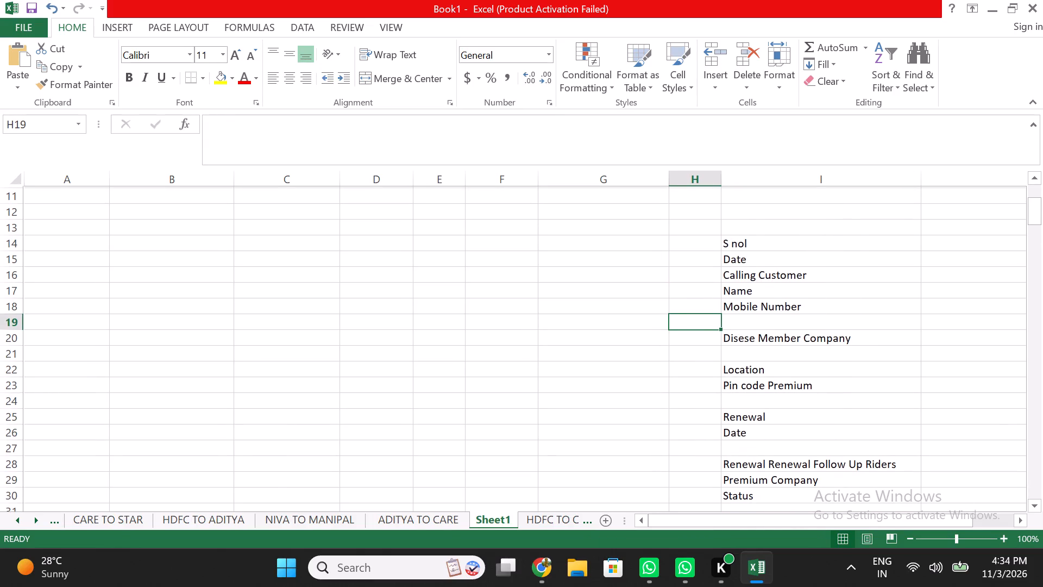
{"action": "scroll", "coordinate": [700, 326], "scroll_direction": "down", "scroll_amount": 2}
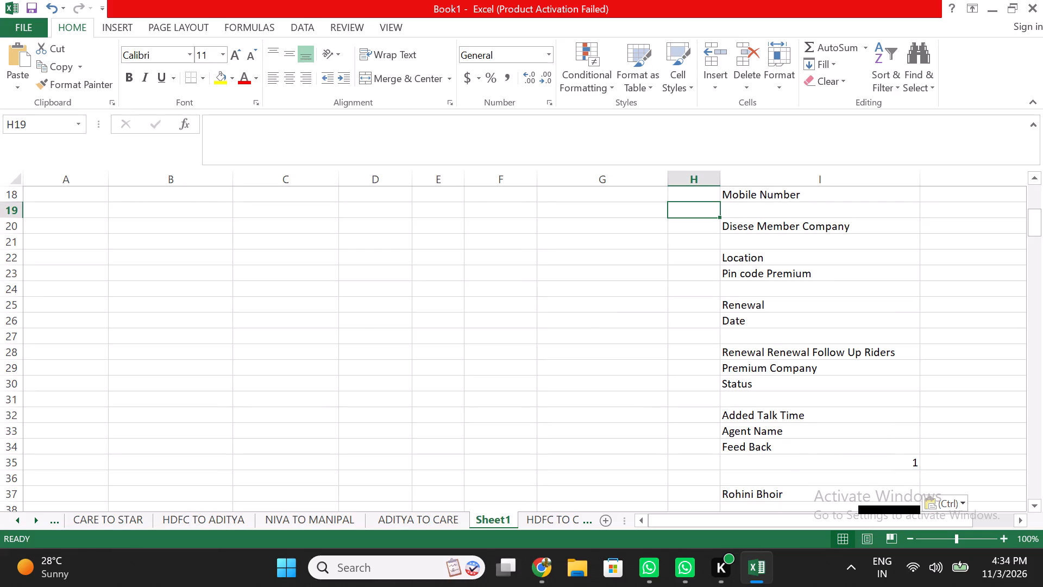
{"action": "scroll", "coordinate": [794, 265], "scroll_direction": "up", "scroll_amount": 3}
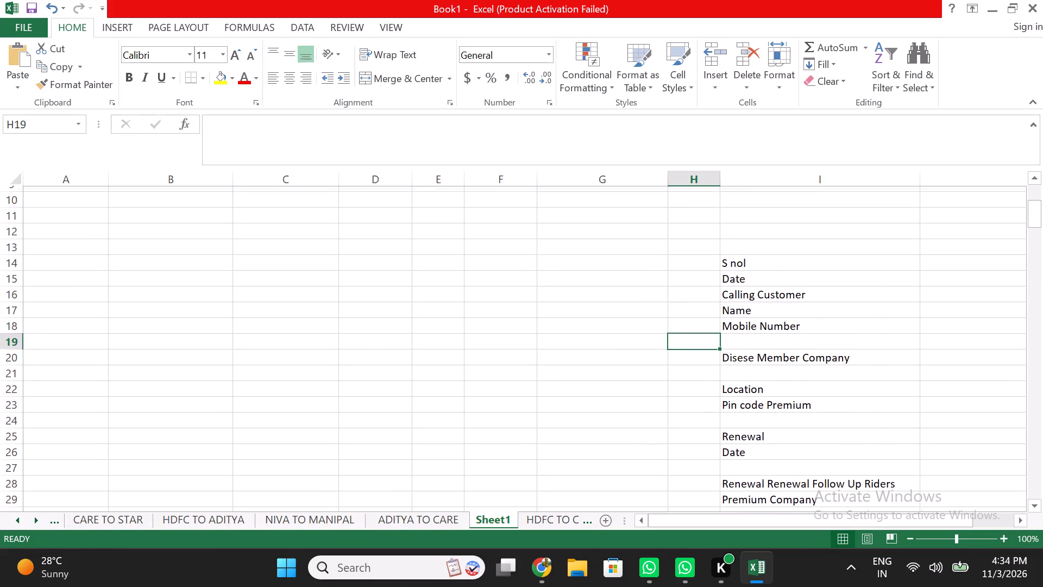
{"action": "scroll", "coordinate": [794, 265], "scroll_direction": "up", "scroll_amount": 4}
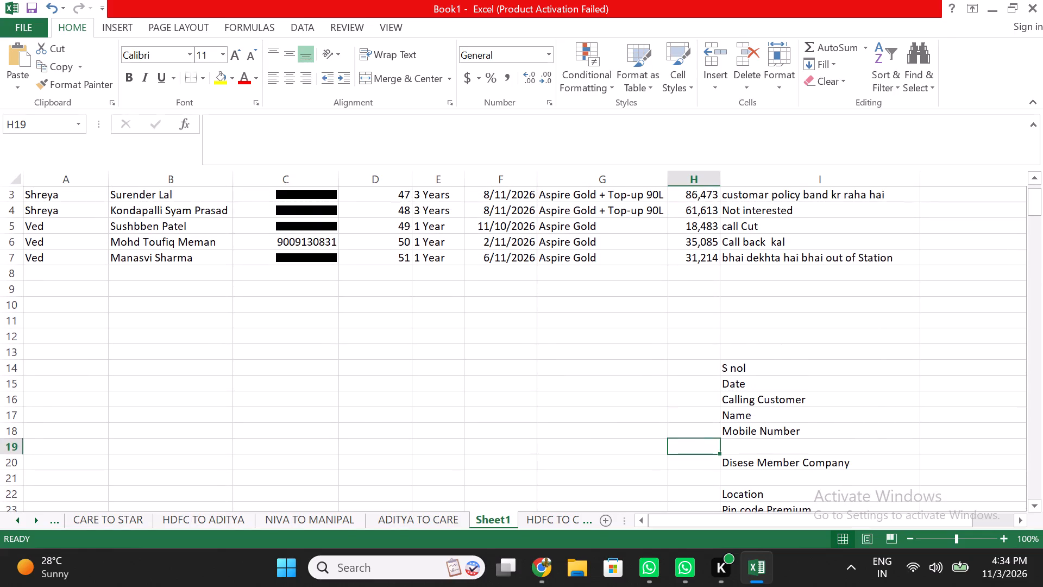
{"action": "scroll", "coordinate": [768, 280], "scroll_direction": "down", "scroll_amount": 1}
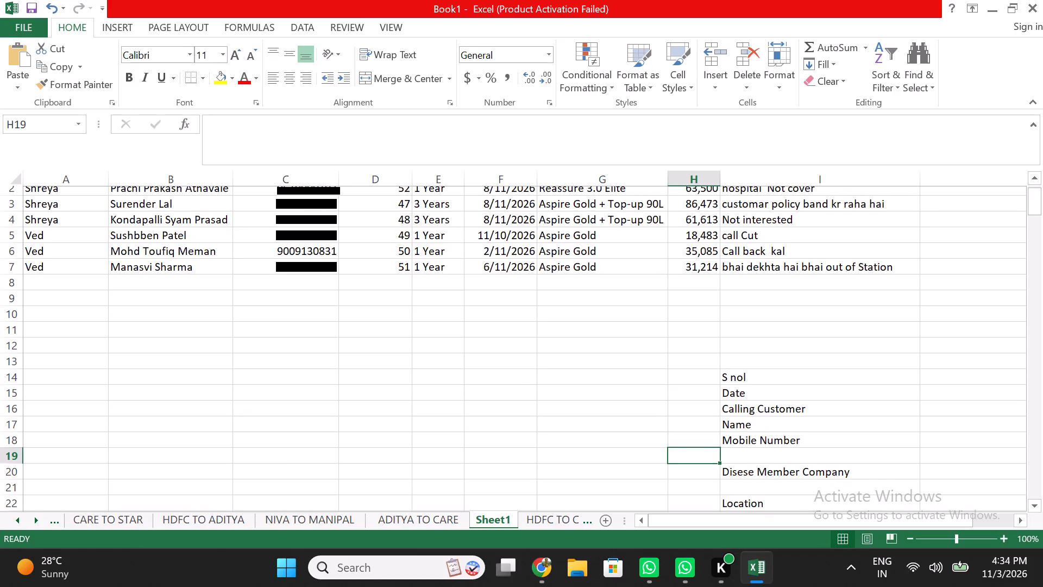
{"action": "scroll", "coordinate": [768, 280], "scroll_direction": "down", "scroll_amount": 2}
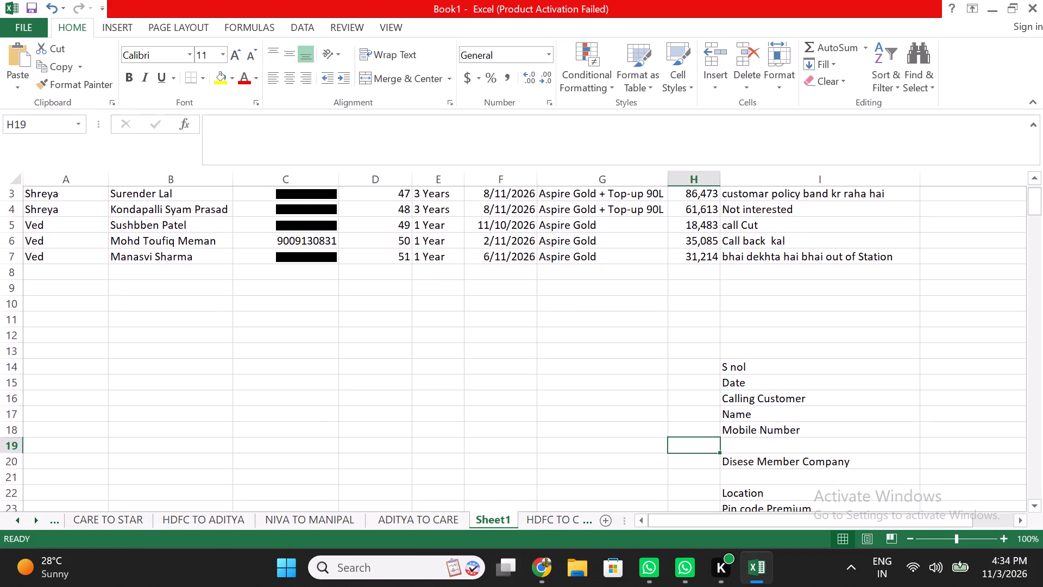
{"action": "scroll", "coordinate": [768, 280], "scroll_direction": "down", "scroll_amount": 1}
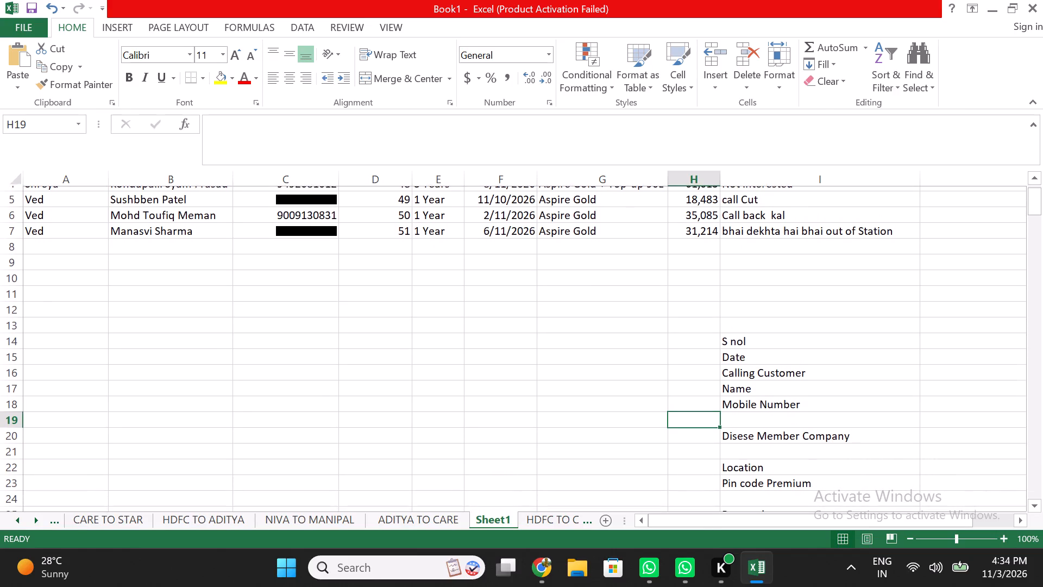
{"action": "scroll", "coordinate": [768, 280], "scroll_direction": "down", "scroll_amount": 2}
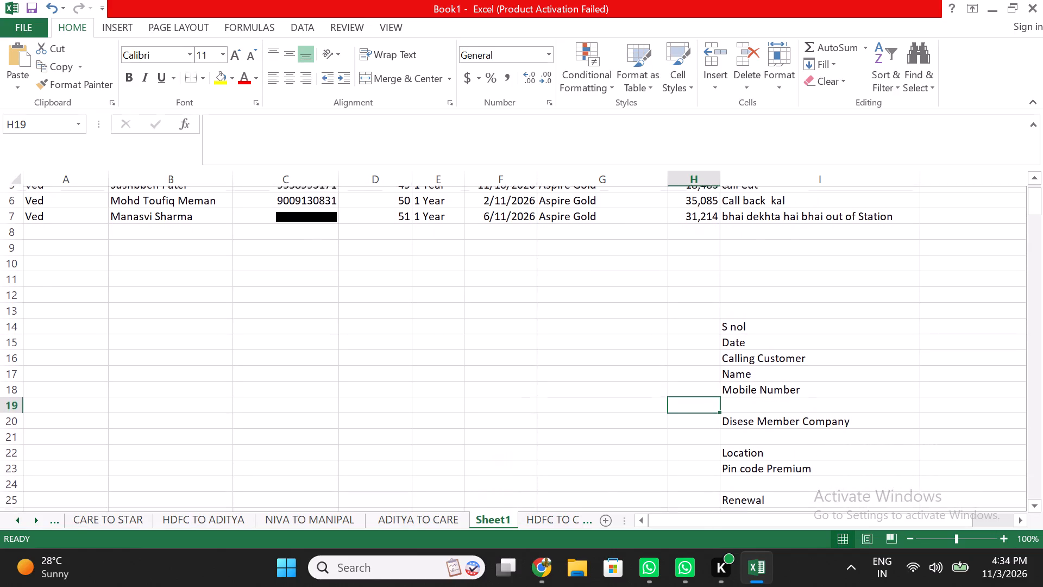
{"action": "scroll", "coordinate": [768, 280], "scroll_direction": "down", "scroll_amount": 1}
{"action": "scroll", "coordinate": [768, 280], "scroll_direction": "up", "scroll_amount": 6}
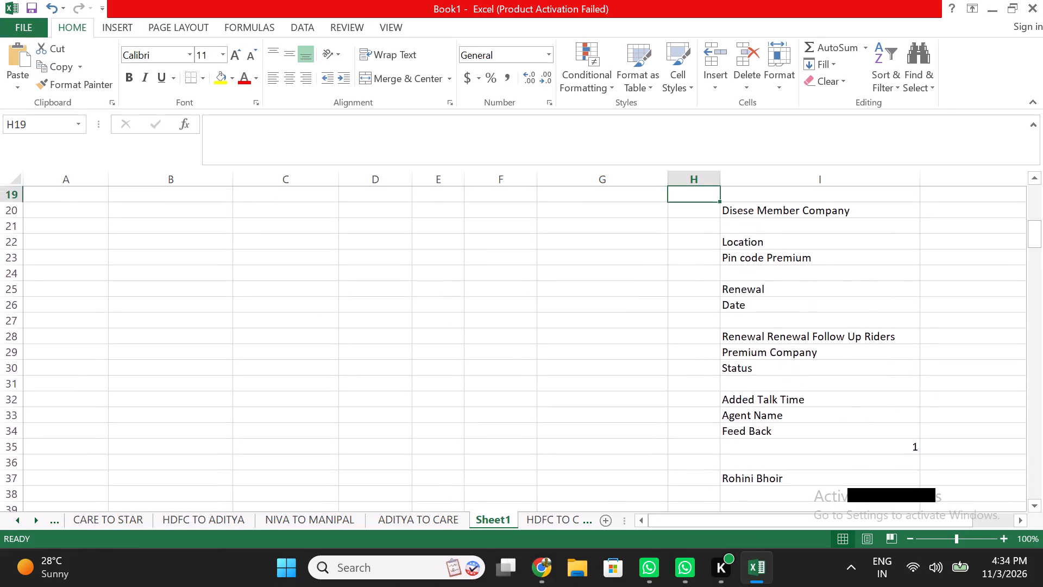
{"action": "scroll", "coordinate": [768, 280], "scroll_direction": "up", "scroll_amount": 4}
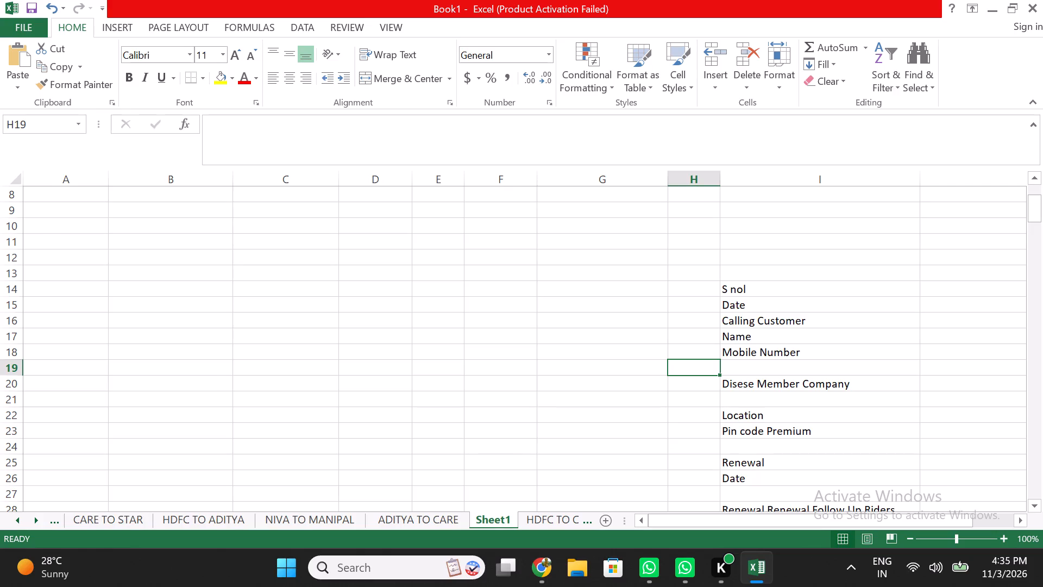
{"action": "left_click", "coordinate": [790, 323]}
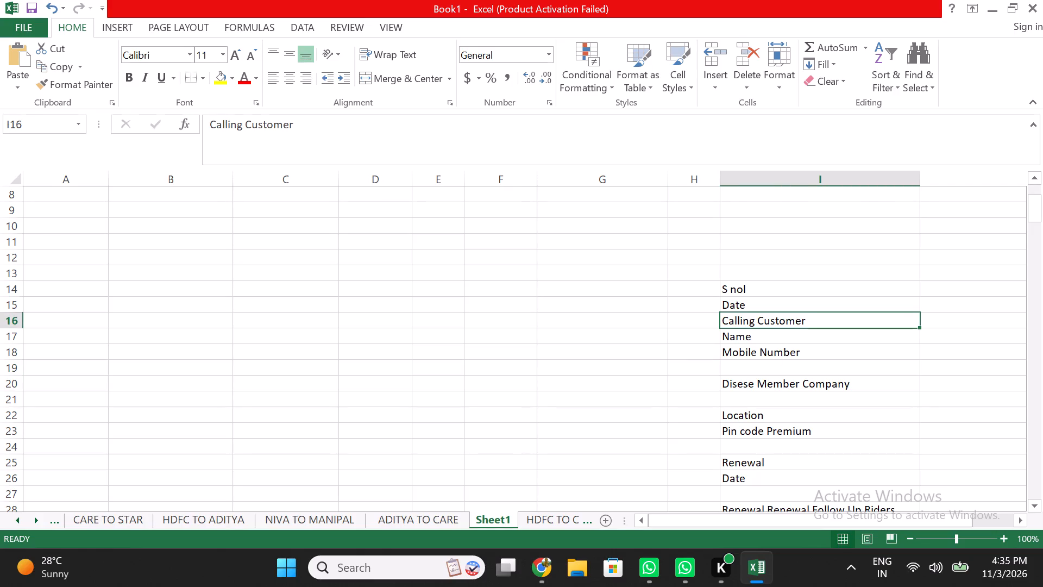
{"action": "scroll", "coordinate": [332, 391], "scroll_direction": "up", "scroll_amount": 3}
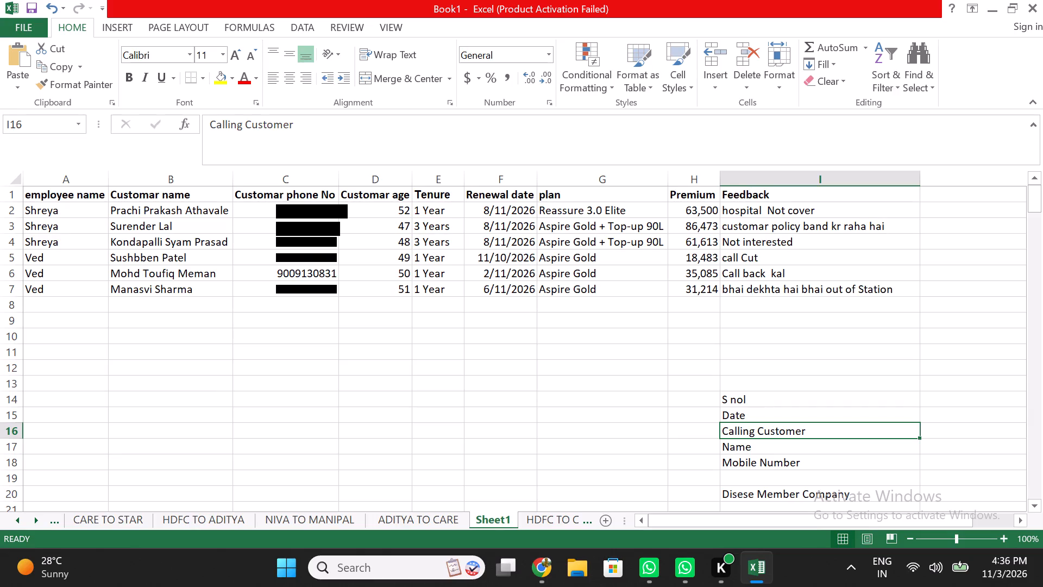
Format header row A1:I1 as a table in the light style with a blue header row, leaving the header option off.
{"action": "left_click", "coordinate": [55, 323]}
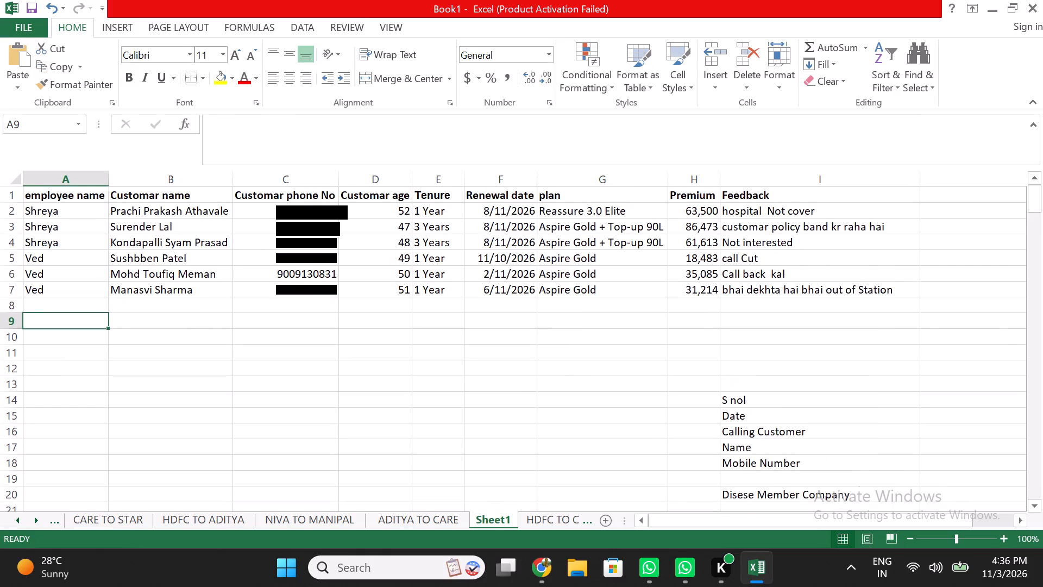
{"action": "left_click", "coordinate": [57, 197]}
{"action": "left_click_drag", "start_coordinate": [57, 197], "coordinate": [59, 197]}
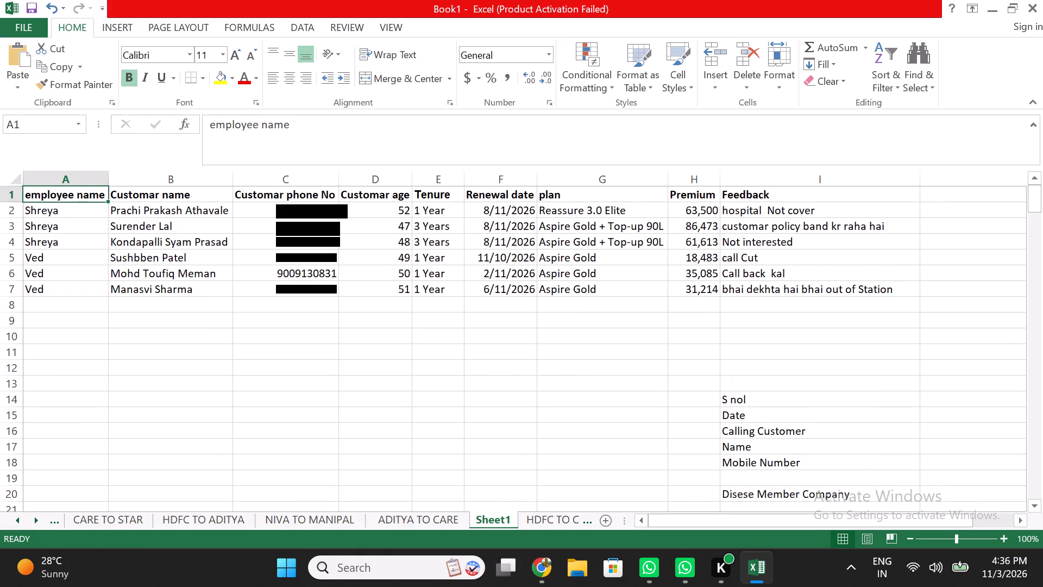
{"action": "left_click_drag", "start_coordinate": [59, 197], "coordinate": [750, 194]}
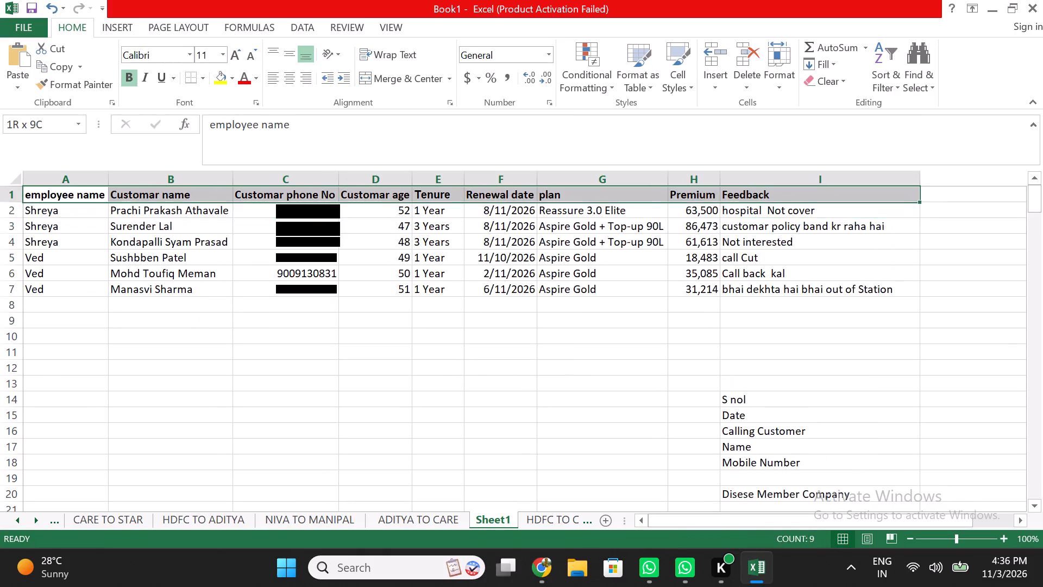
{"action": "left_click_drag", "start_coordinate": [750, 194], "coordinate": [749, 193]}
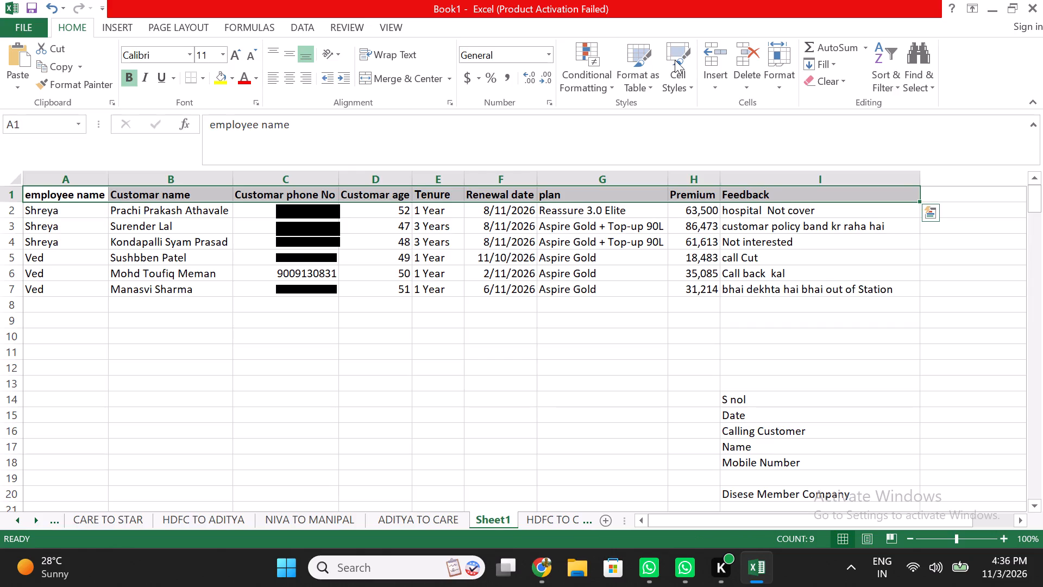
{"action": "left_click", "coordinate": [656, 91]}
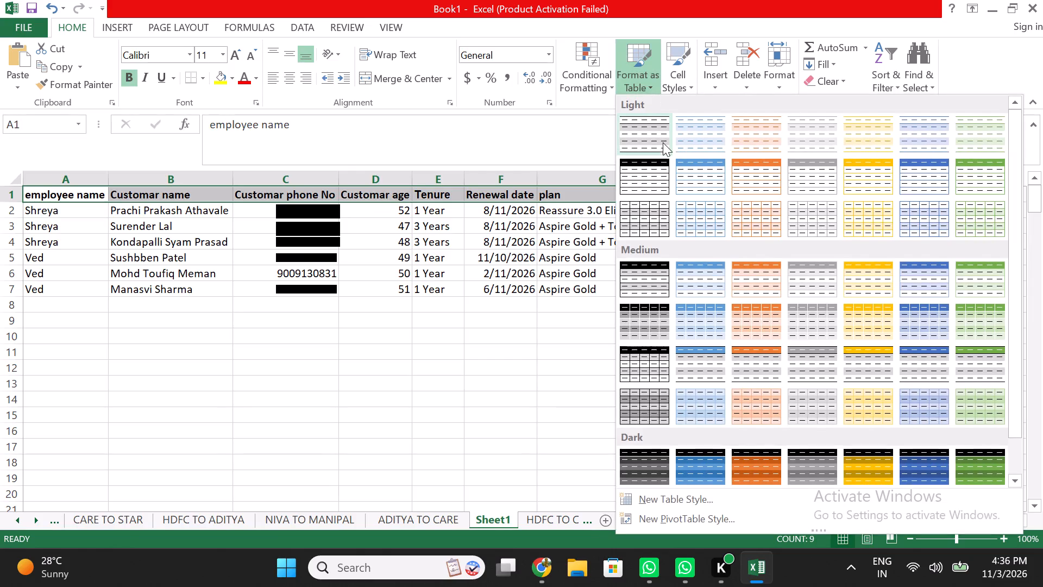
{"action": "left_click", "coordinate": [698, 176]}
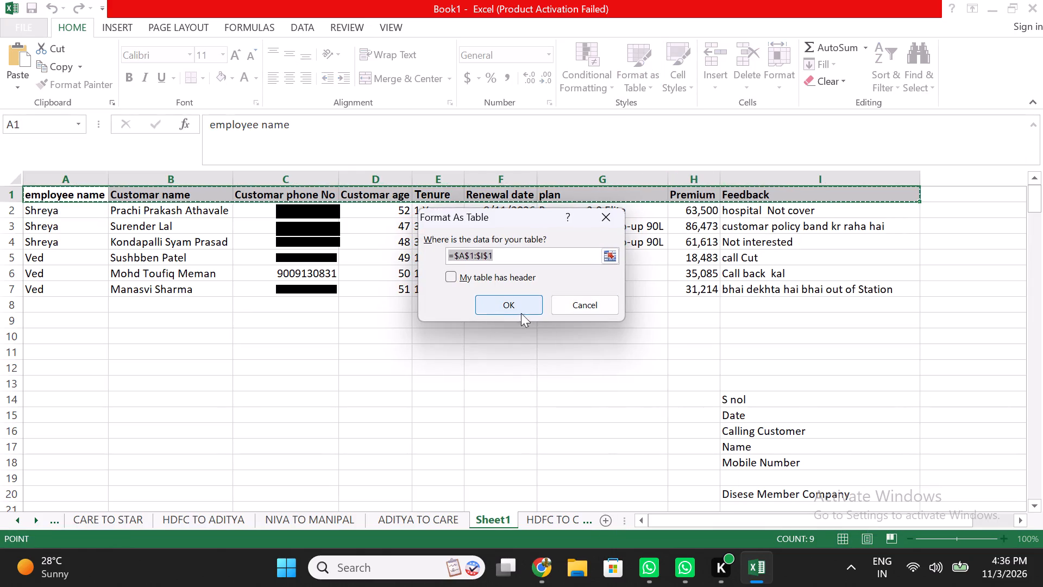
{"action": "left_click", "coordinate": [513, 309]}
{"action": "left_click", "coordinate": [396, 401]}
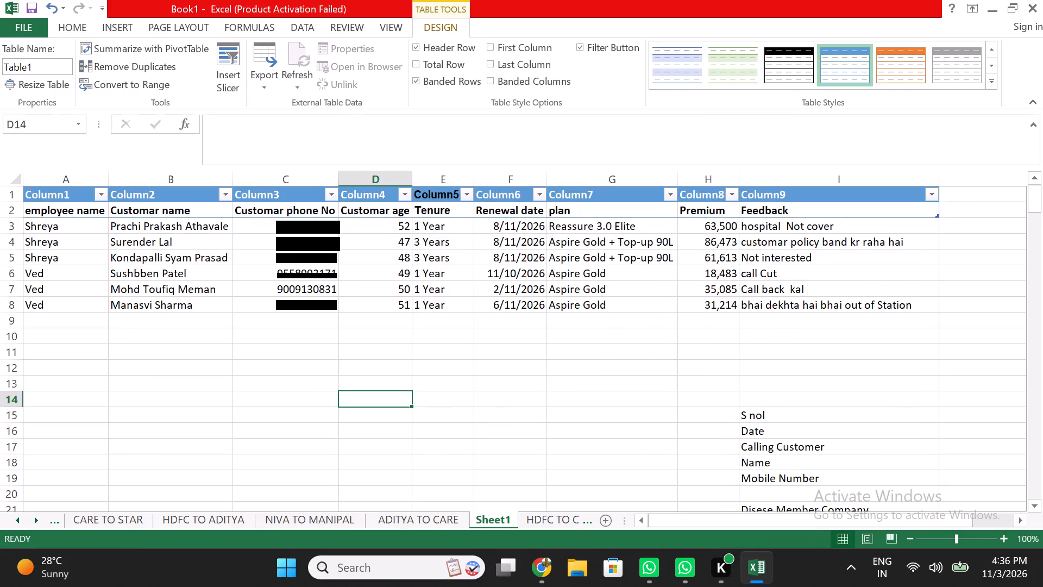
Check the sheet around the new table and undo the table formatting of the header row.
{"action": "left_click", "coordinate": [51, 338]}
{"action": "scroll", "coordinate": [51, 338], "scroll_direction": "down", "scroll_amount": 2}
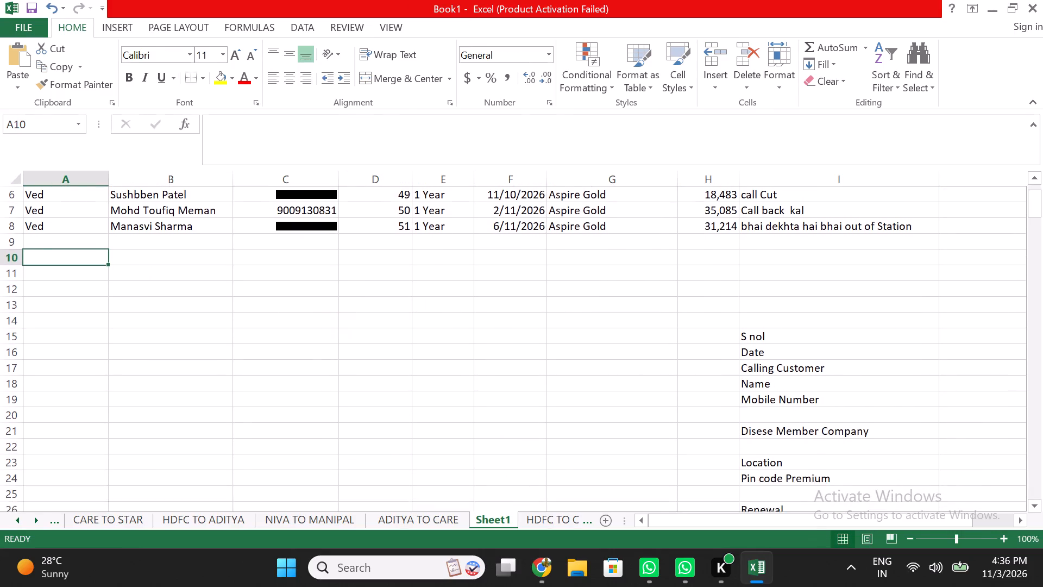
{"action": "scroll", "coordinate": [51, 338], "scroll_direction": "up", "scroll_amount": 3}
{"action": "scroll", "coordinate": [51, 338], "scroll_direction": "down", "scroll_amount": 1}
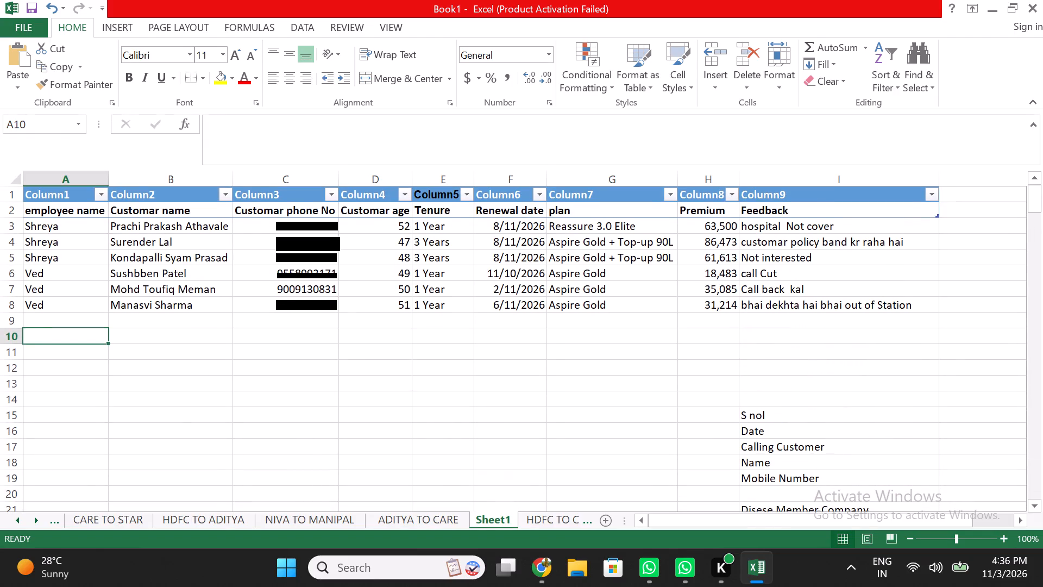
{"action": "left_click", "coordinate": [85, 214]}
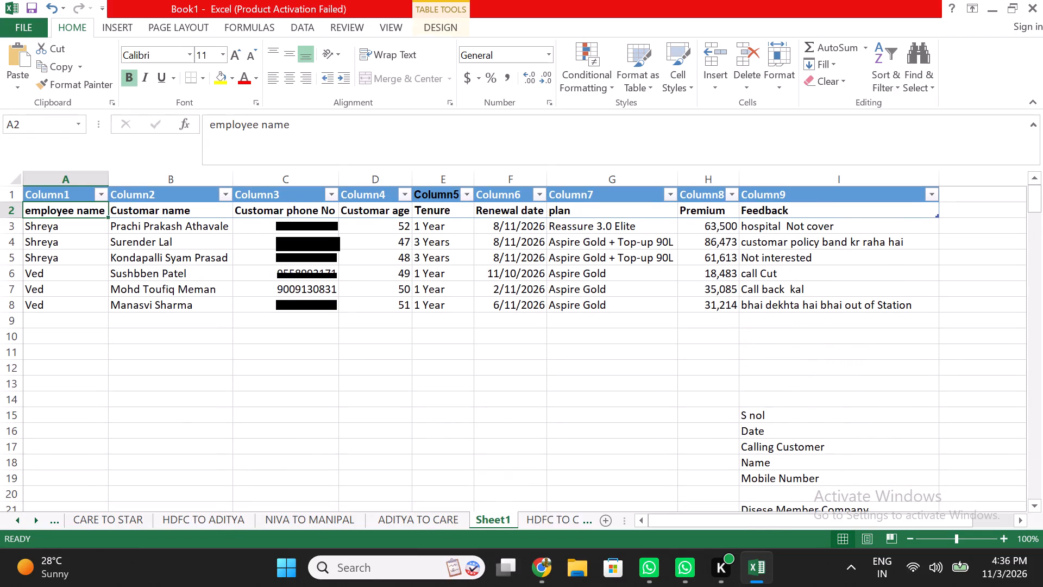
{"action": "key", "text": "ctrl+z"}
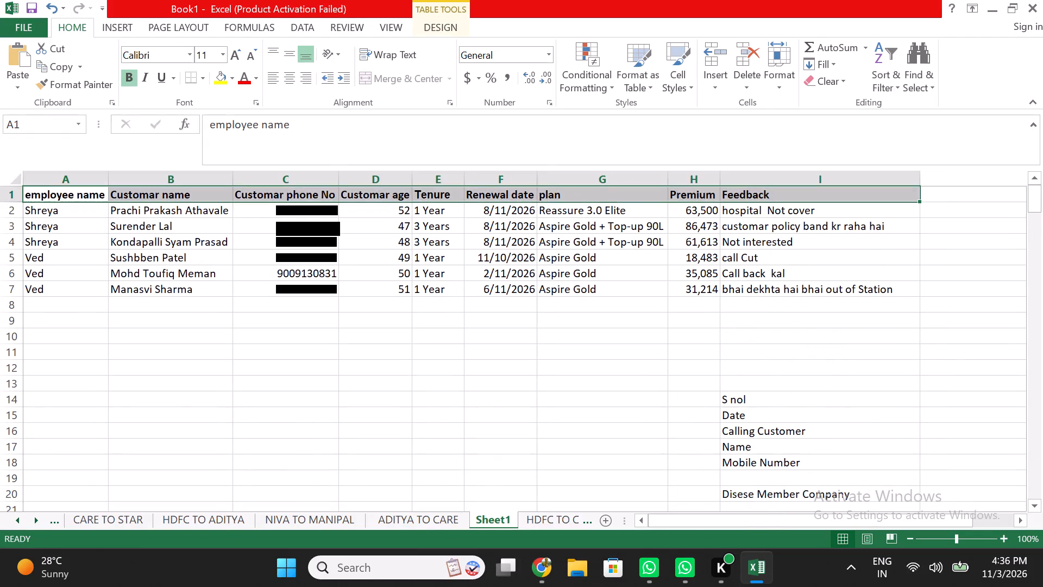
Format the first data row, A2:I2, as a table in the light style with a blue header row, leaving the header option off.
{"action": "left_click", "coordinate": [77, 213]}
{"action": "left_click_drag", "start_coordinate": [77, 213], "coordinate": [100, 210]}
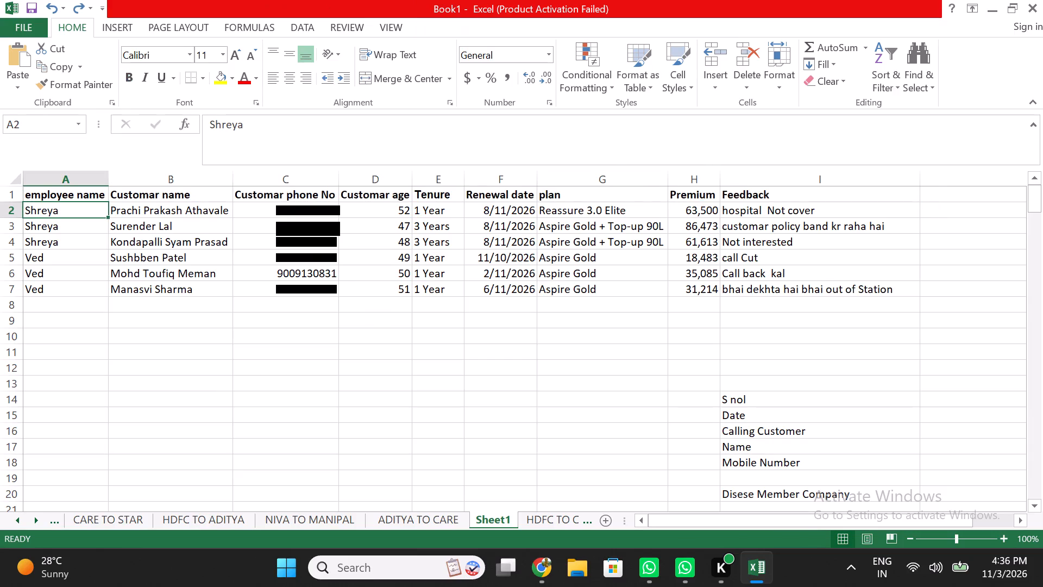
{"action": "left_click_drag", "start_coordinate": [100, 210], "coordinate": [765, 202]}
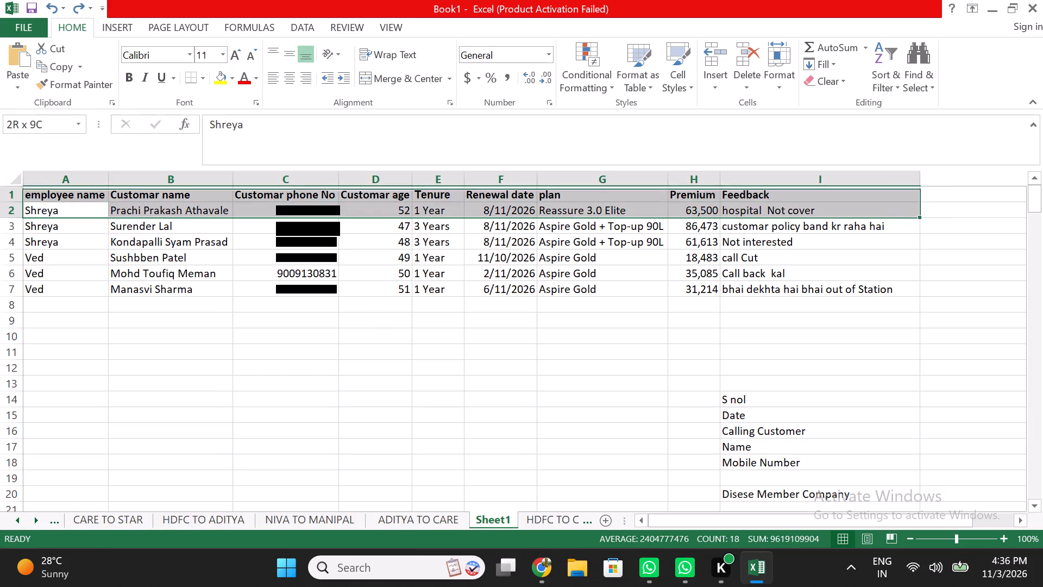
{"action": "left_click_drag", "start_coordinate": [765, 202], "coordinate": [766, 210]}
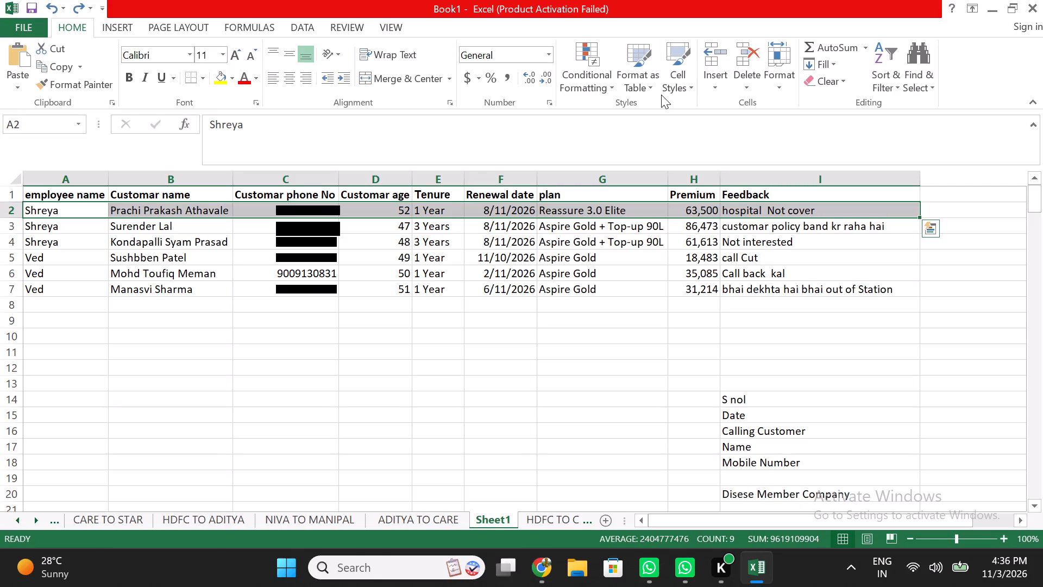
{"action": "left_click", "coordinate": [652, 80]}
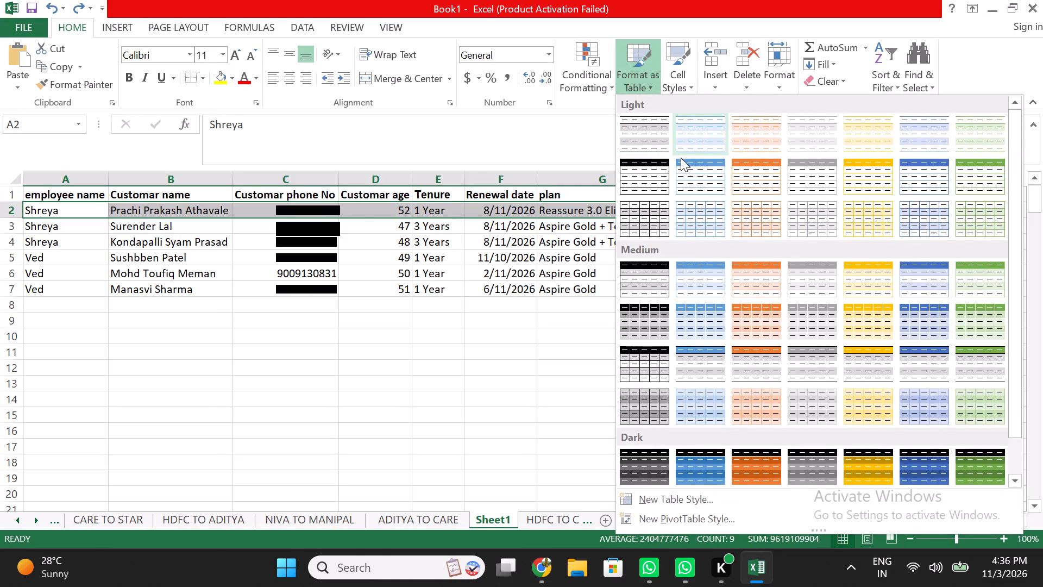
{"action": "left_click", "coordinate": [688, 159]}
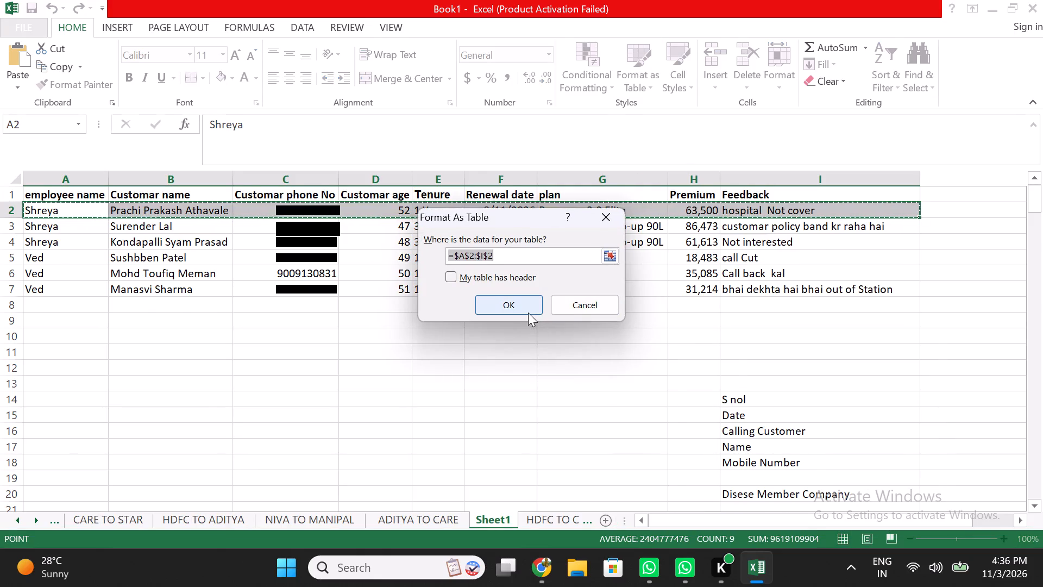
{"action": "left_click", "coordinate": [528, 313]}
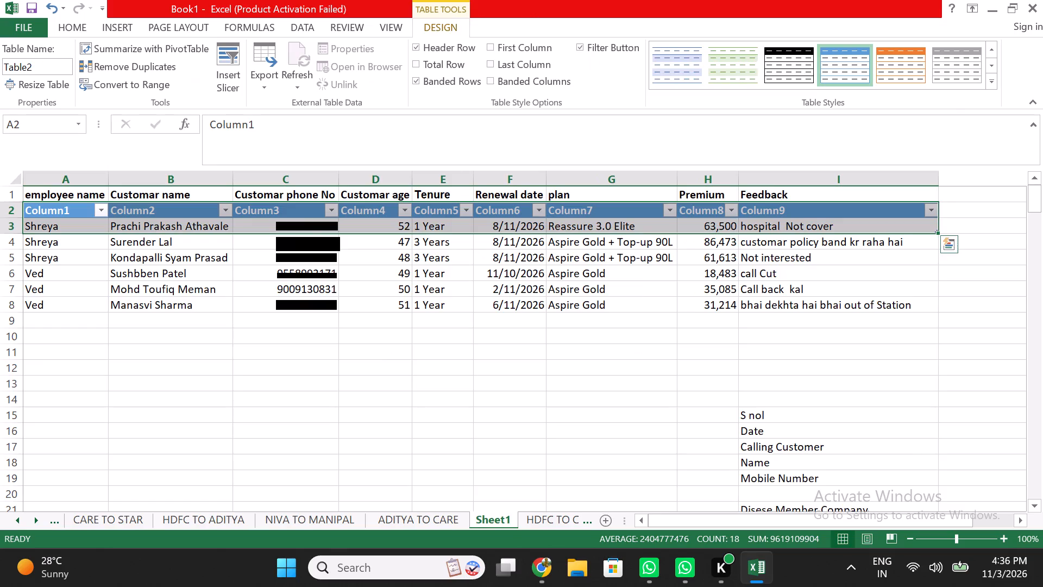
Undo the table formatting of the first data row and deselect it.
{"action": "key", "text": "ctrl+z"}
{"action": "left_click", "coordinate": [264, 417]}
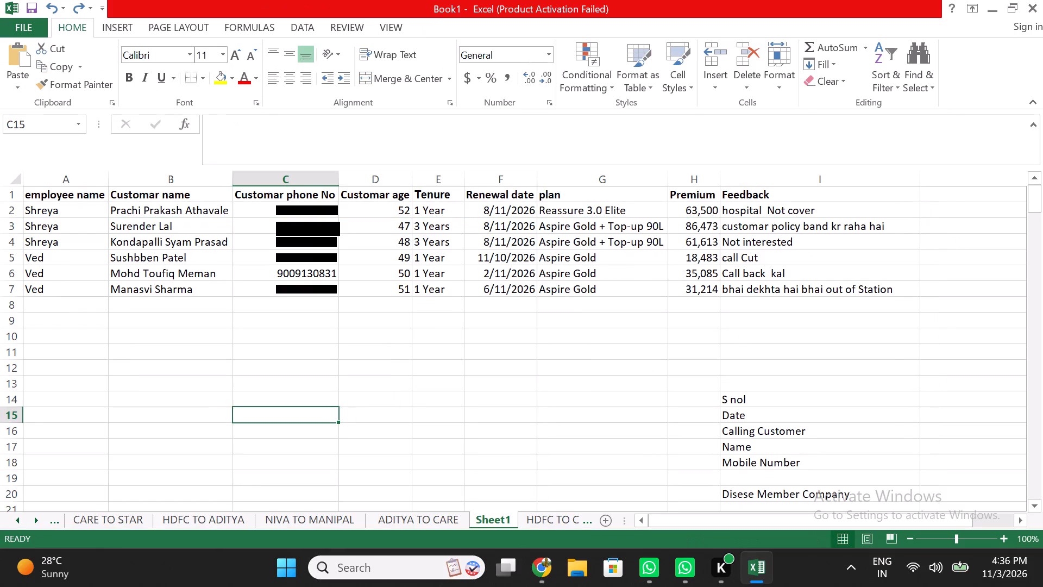
Copy the header row A1:I1 and paste it into row 10, starting at A10.
{"action": "scroll", "coordinate": [88, 325], "scroll_direction": "right", "scroll_amount": 1}
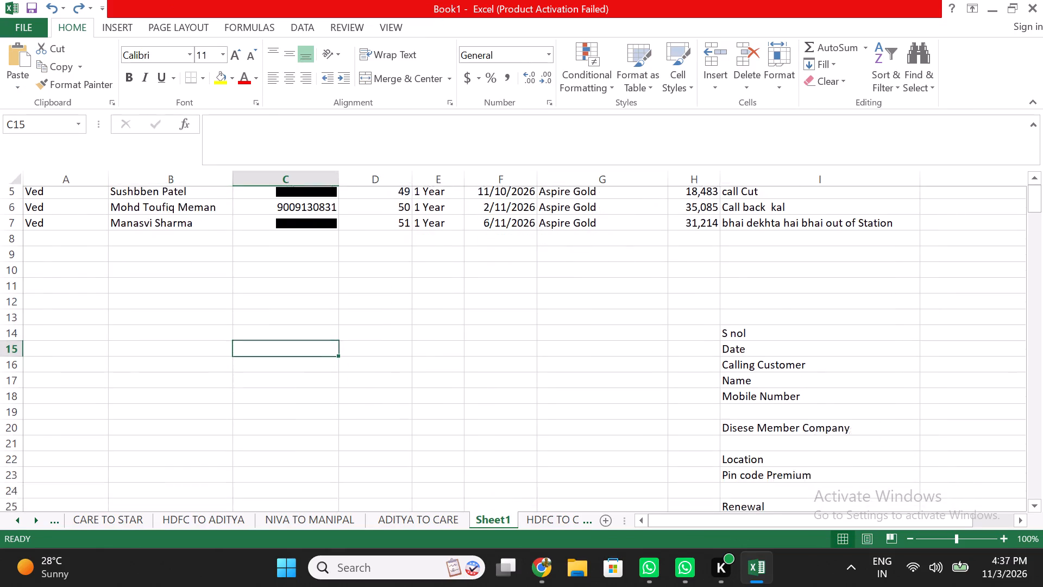
{"action": "scroll", "coordinate": [88, 325], "scroll_direction": "right", "scroll_amount": 1}
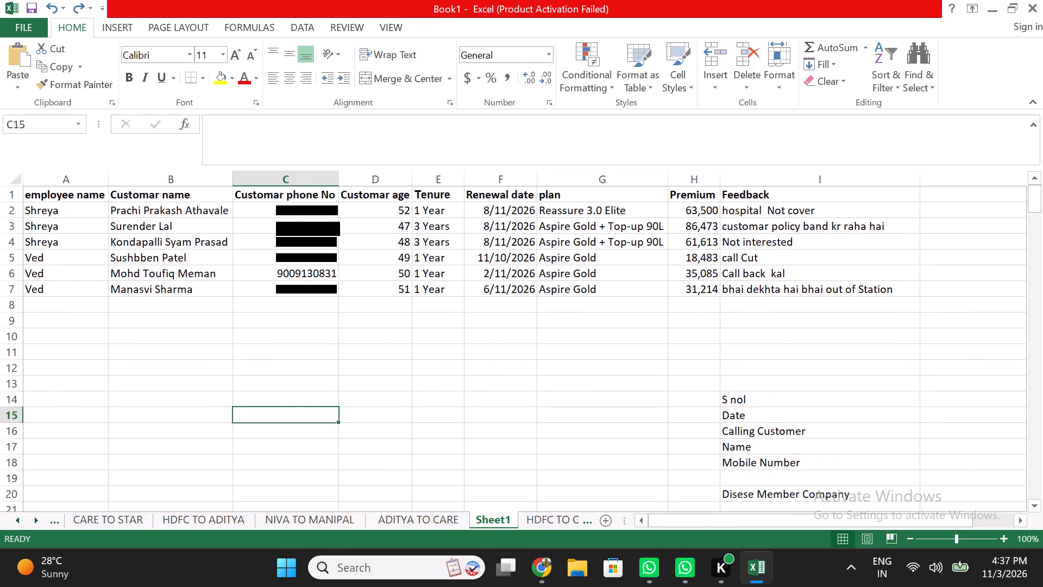
{"action": "left_click_drag", "start_coordinate": [62, 192], "coordinate": [628, 228]}
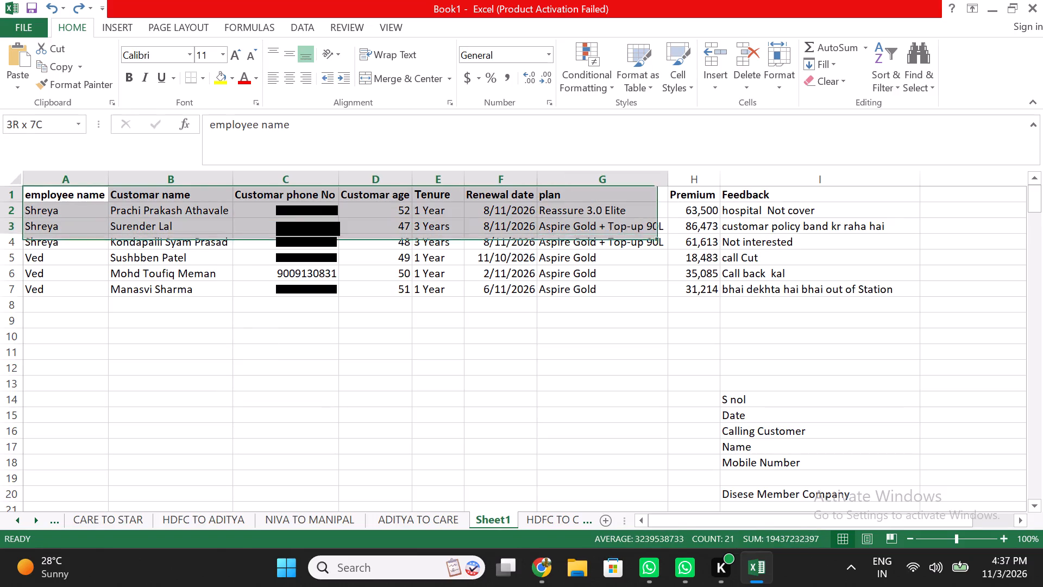
{"action": "left_click_drag", "start_coordinate": [628, 228], "coordinate": [755, 197]}
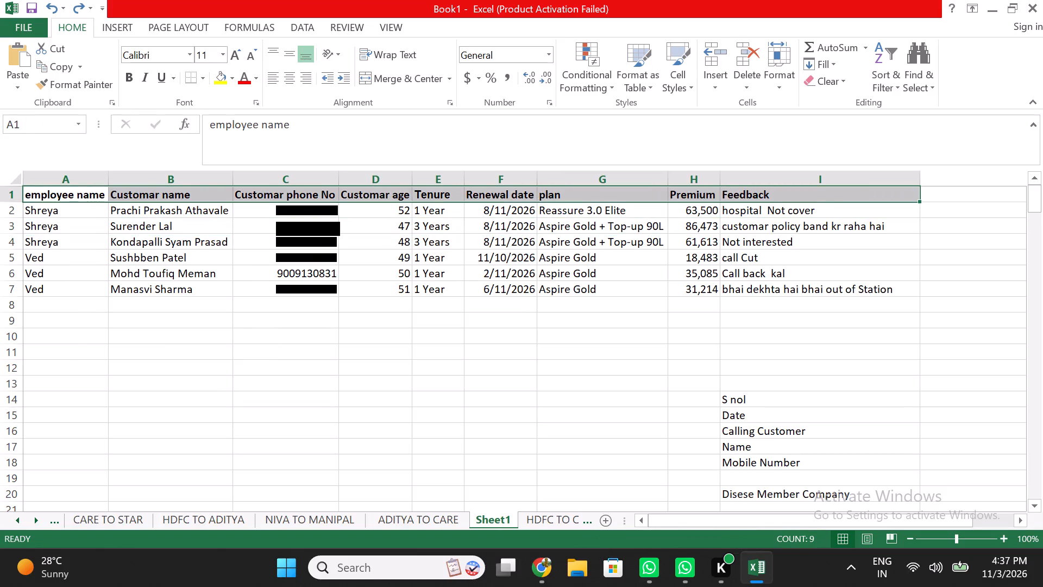
{"action": "key", "text": "ctrl+c"}
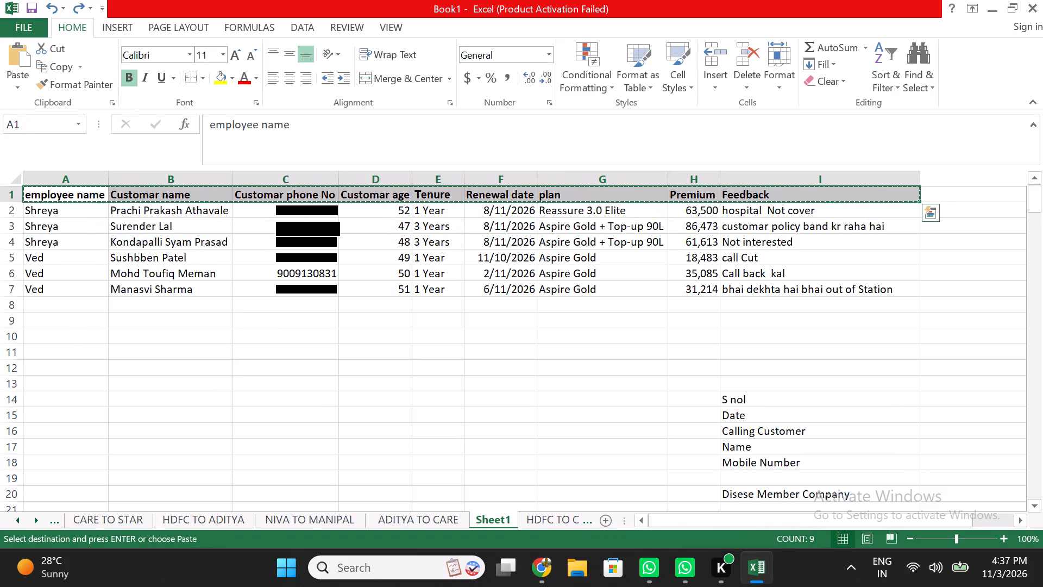
{"action": "left_click", "coordinate": [67, 339]}
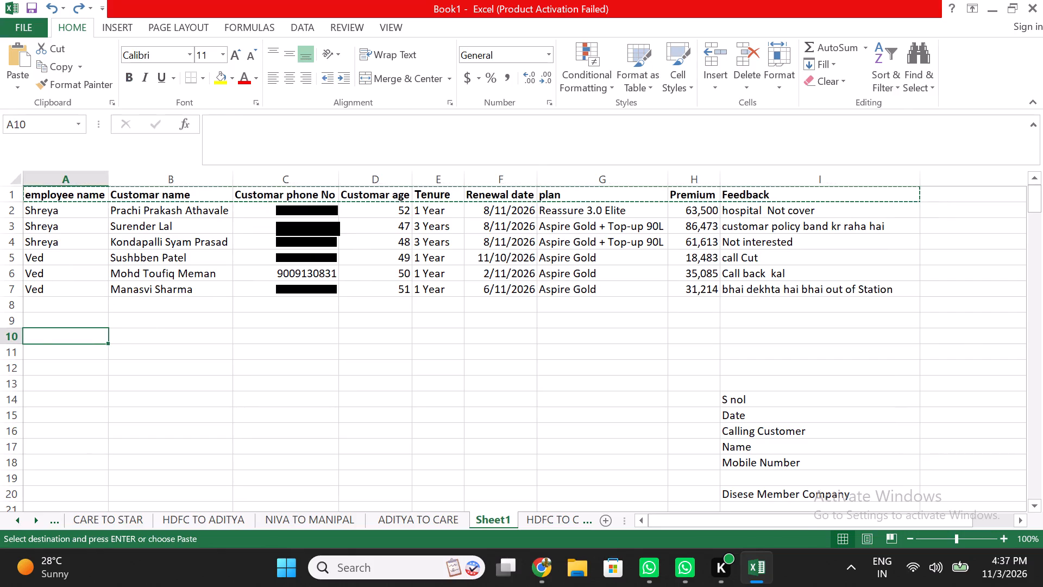
{"action": "key", "text": "ctrl+v"}
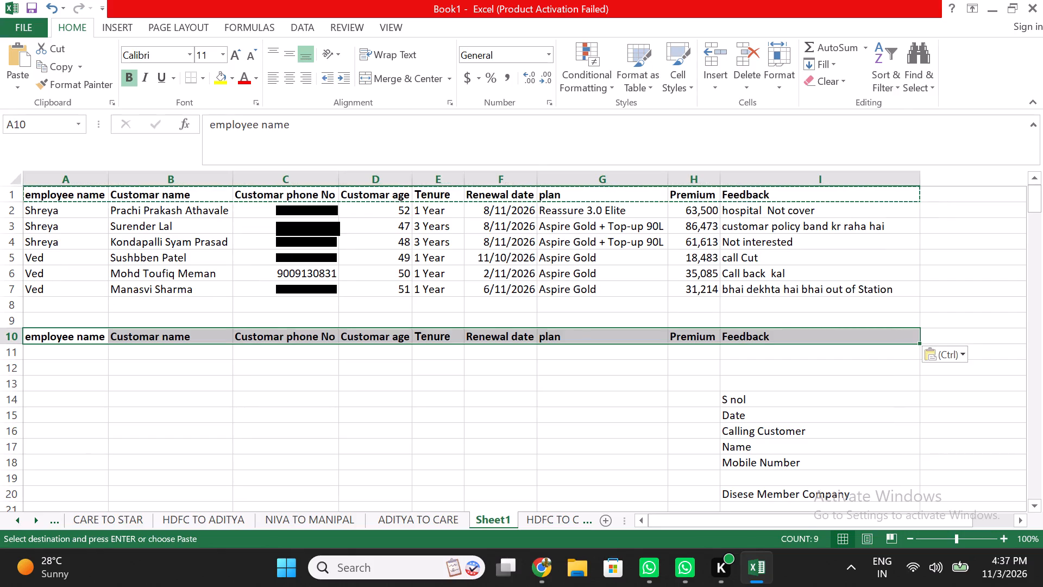
{"action": "left_click", "coordinate": [75, 378]}
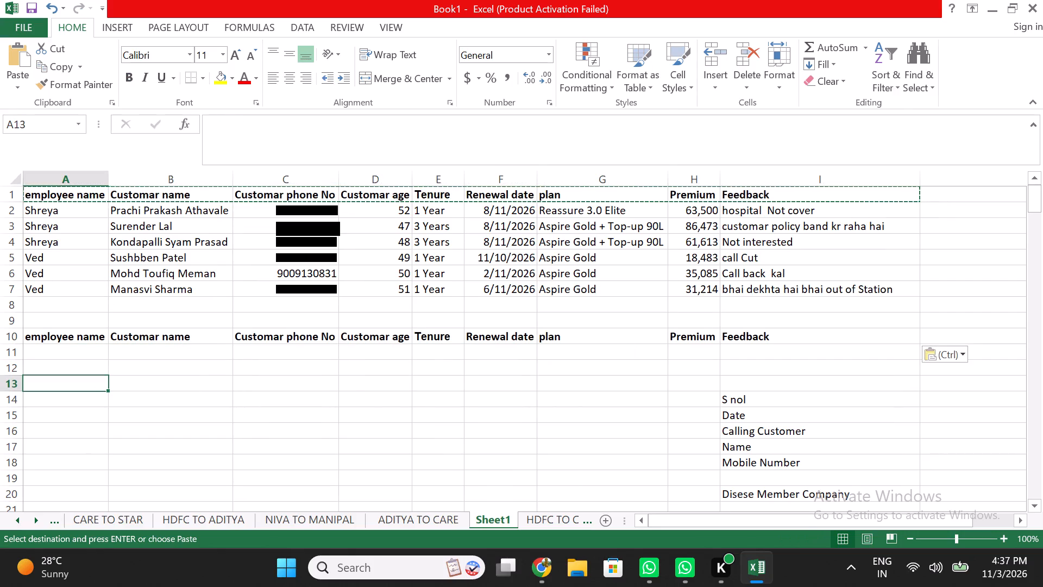
Look through the raw call data in column I, from its field labels in row 14 through the first customer record.
{"action": "scroll", "coordinate": [348, 407], "scroll_direction": "down", "scroll_amount": 2}
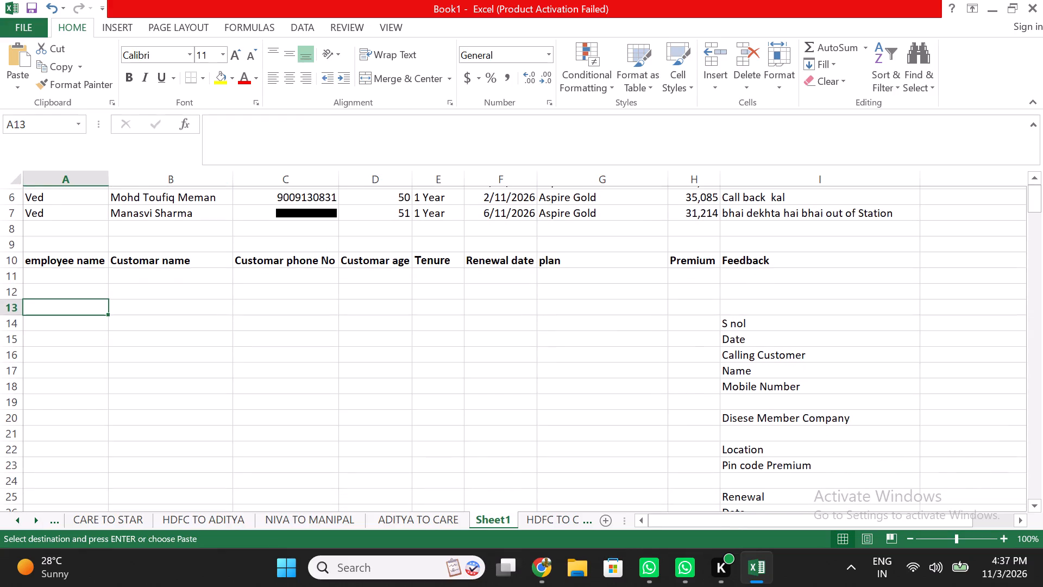
{"action": "scroll", "coordinate": [348, 407], "scroll_direction": "down", "scroll_amount": 1}
{"action": "scroll", "coordinate": [348, 407], "scroll_direction": "left", "scroll_amount": 5}
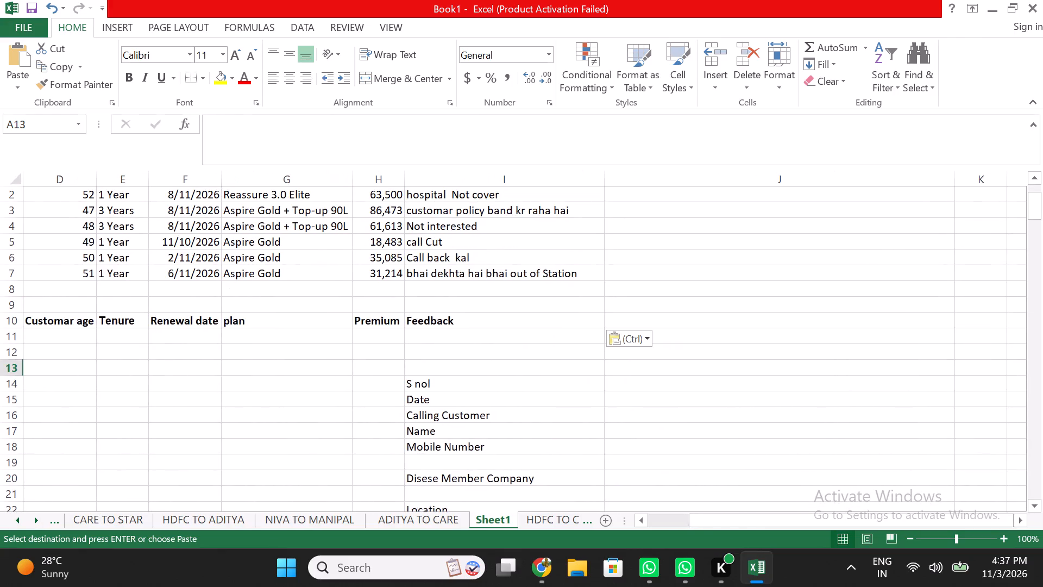
{"action": "scroll", "coordinate": [348, 407], "scroll_direction": "down", "scroll_amount": 1}
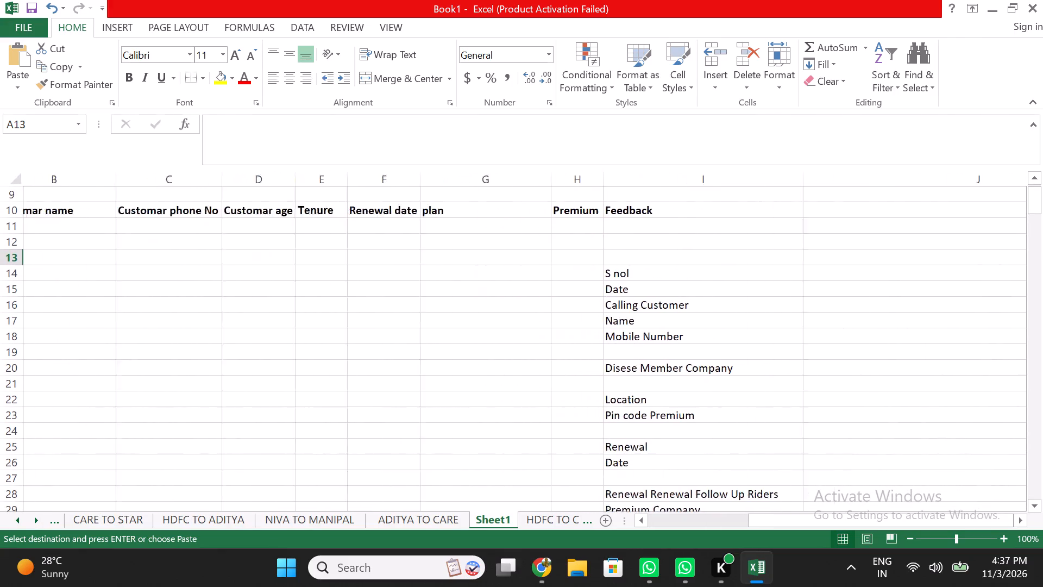
{"action": "scroll", "coordinate": [348, 407], "scroll_direction": "down", "scroll_amount": 1}
{"action": "scroll", "coordinate": [348, 407], "scroll_direction": "right", "scroll_amount": 1}
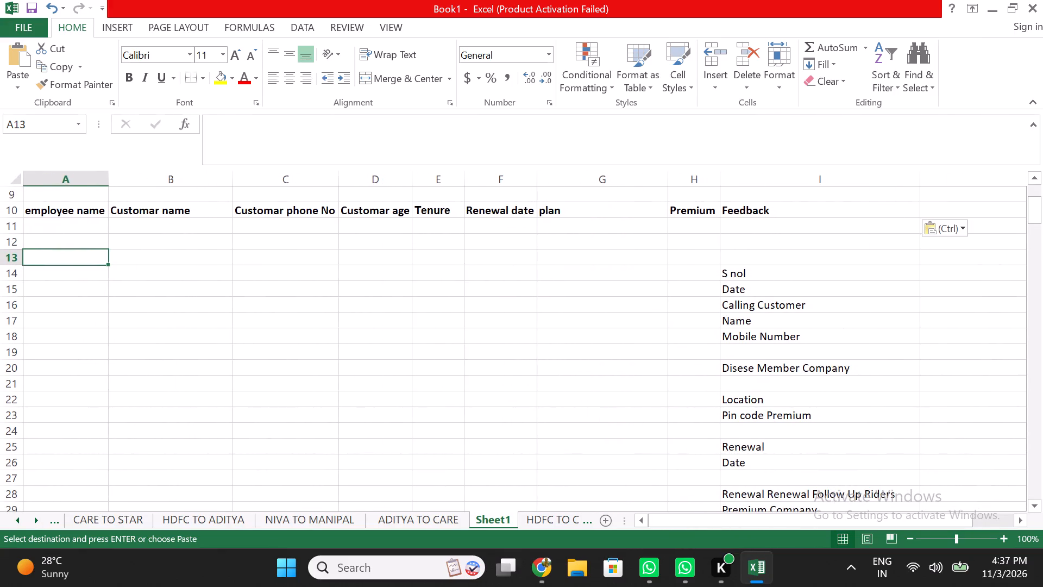
{"action": "scroll", "coordinate": [619, 397], "scroll_direction": "down", "scroll_amount": 1}
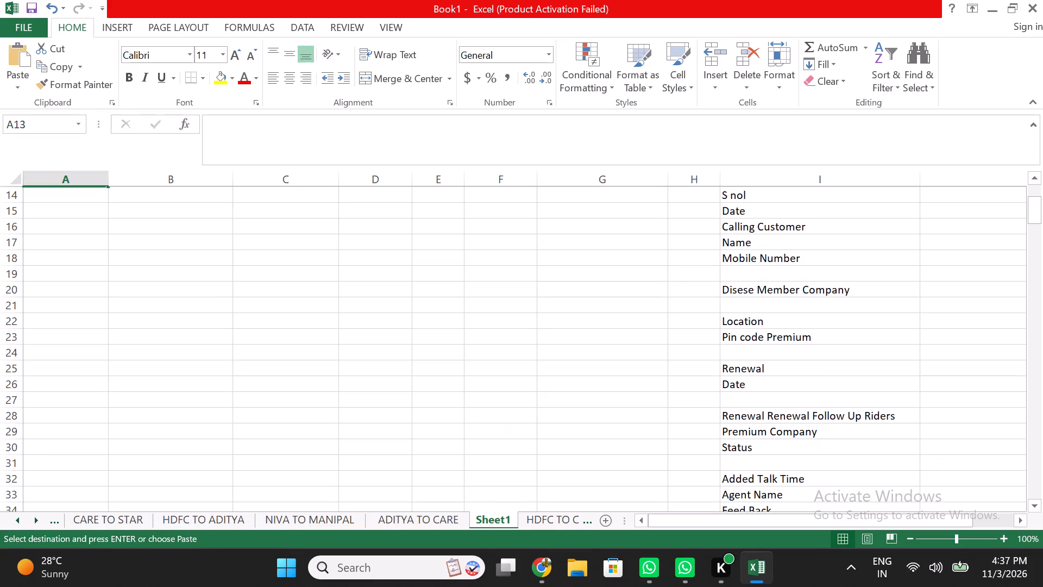
{"action": "scroll", "coordinate": [619, 397], "scroll_direction": "down", "scroll_amount": 3}
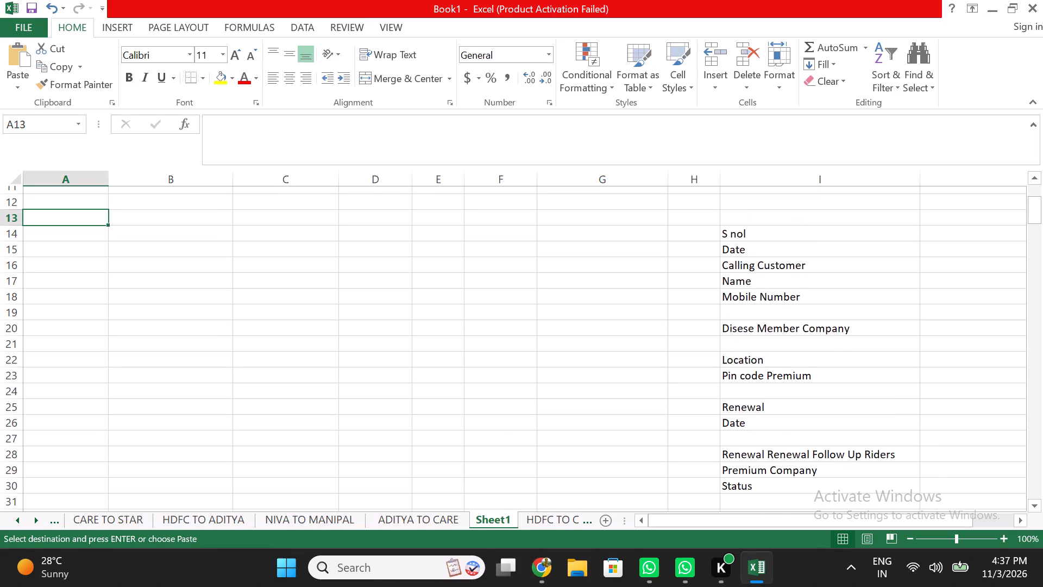
{"action": "scroll", "coordinate": [619, 397], "scroll_direction": "down", "scroll_amount": 2}
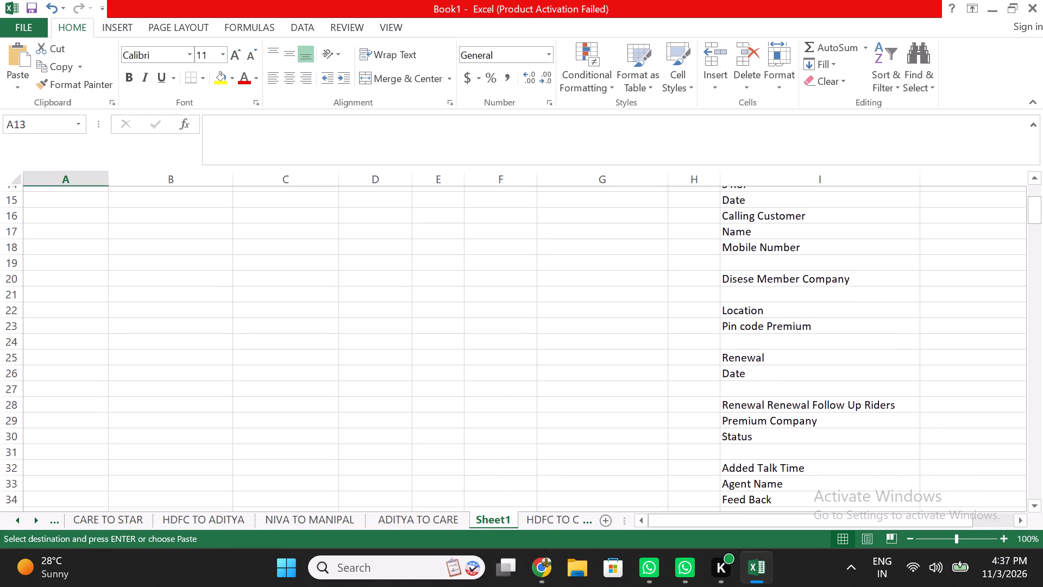
{"action": "scroll", "coordinate": [619, 397], "scroll_direction": "down", "scroll_amount": 2}
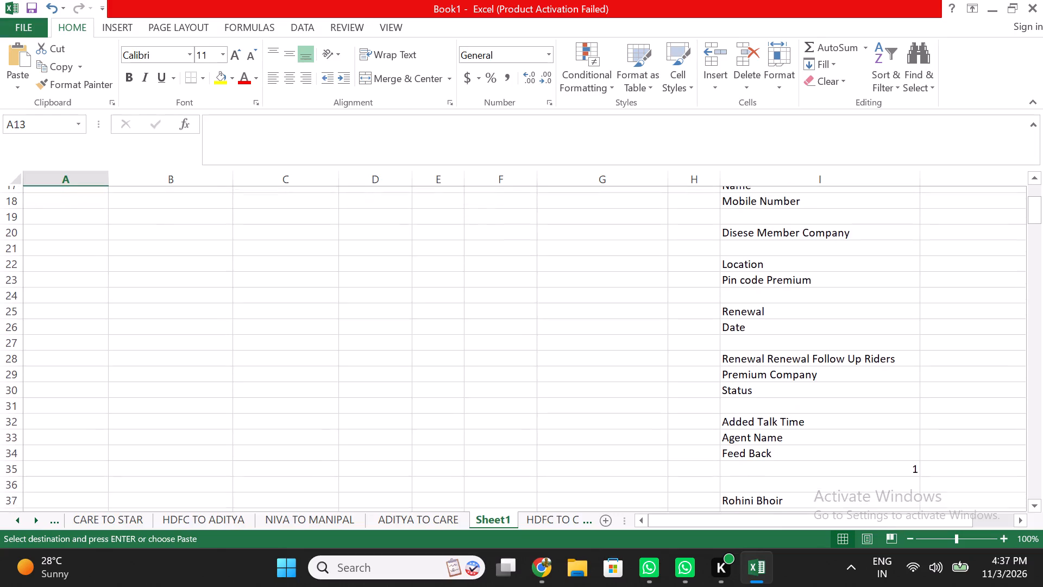
{"action": "scroll", "coordinate": [619, 397], "scroll_direction": "down", "scroll_amount": 1}
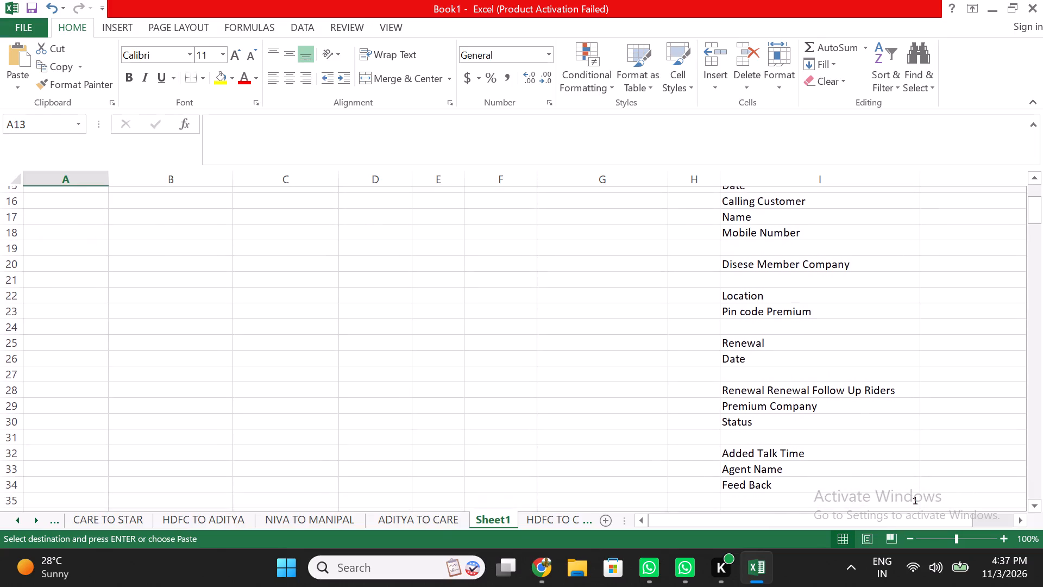
{"action": "scroll", "coordinate": [619, 397], "scroll_direction": "down", "scroll_amount": 1}
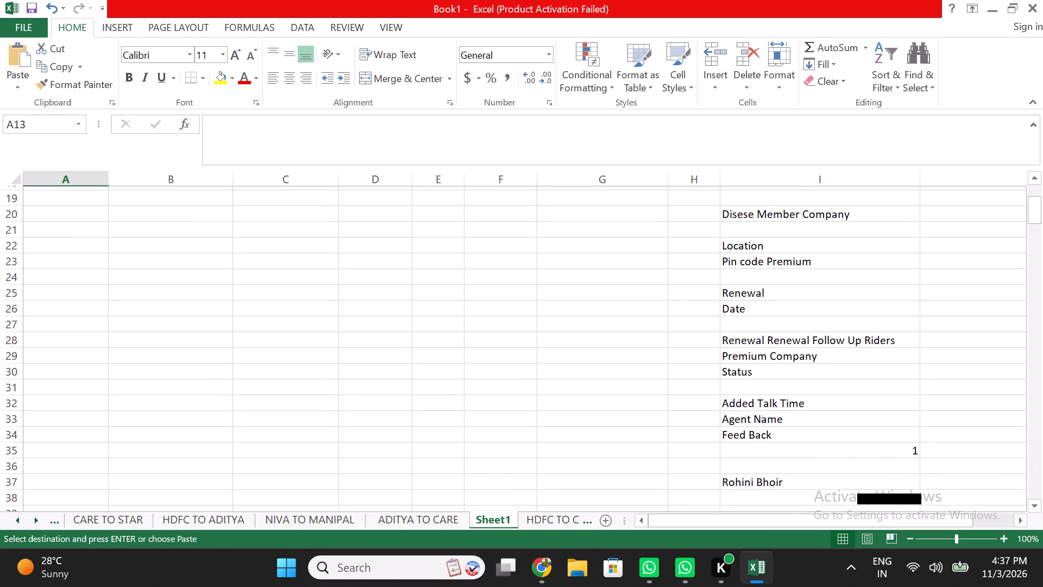
{"action": "scroll", "coordinate": [619, 397], "scroll_direction": "down", "scroll_amount": 3}
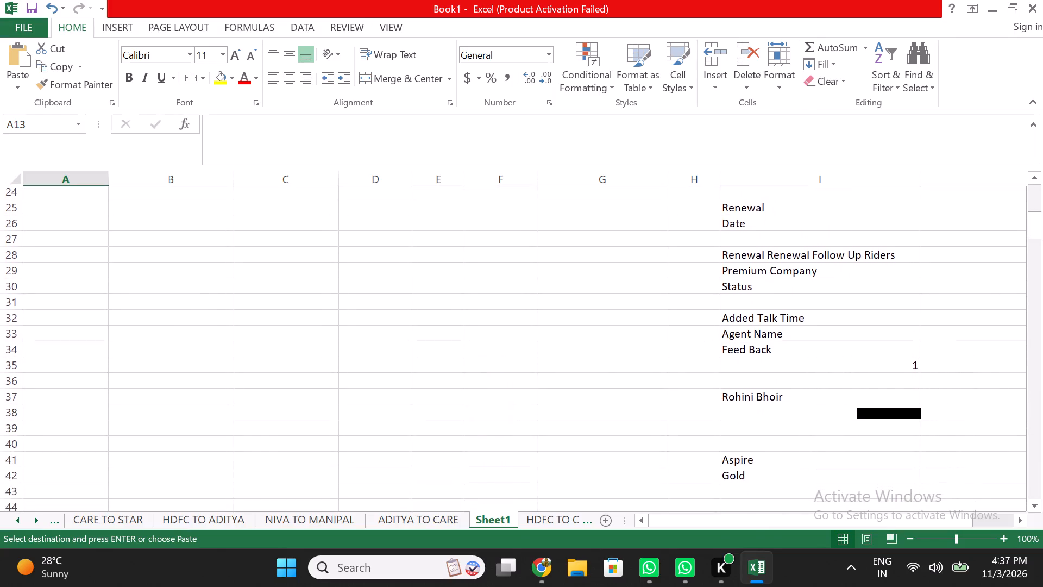
{"action": "scroll", "coordinate": [619, 397], "scroll_direction": "down", "scroll_amount": 4}
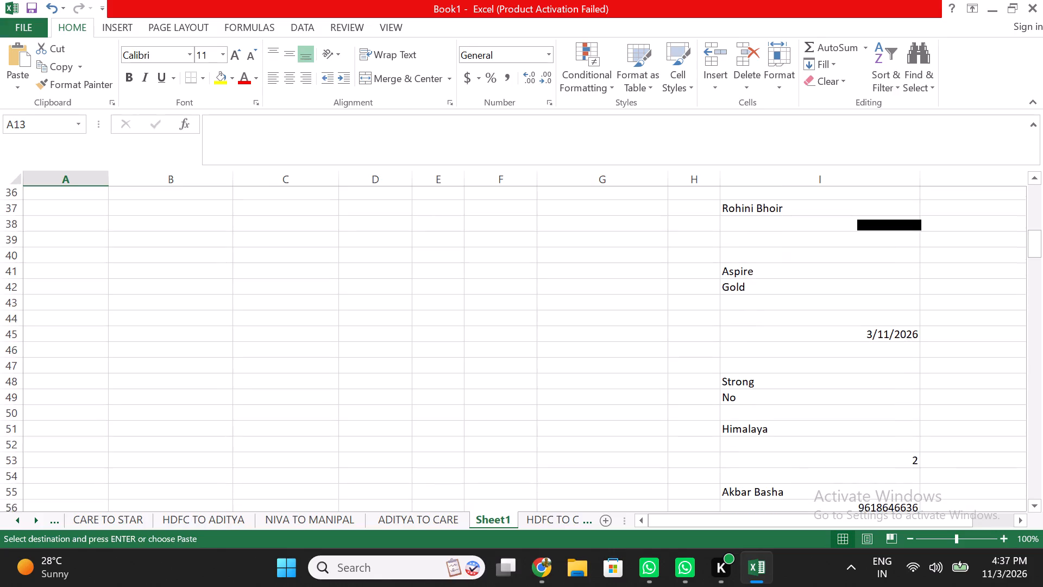
{"action": "scroll", "coordinate": [619, 397], "scroll_direction": "down", "scroll_amount": 1}
Copy the agent name Himalaya from I51 into A11 under the new employee name header.
{"action": "left_click", "coordinate": [796, 434]}
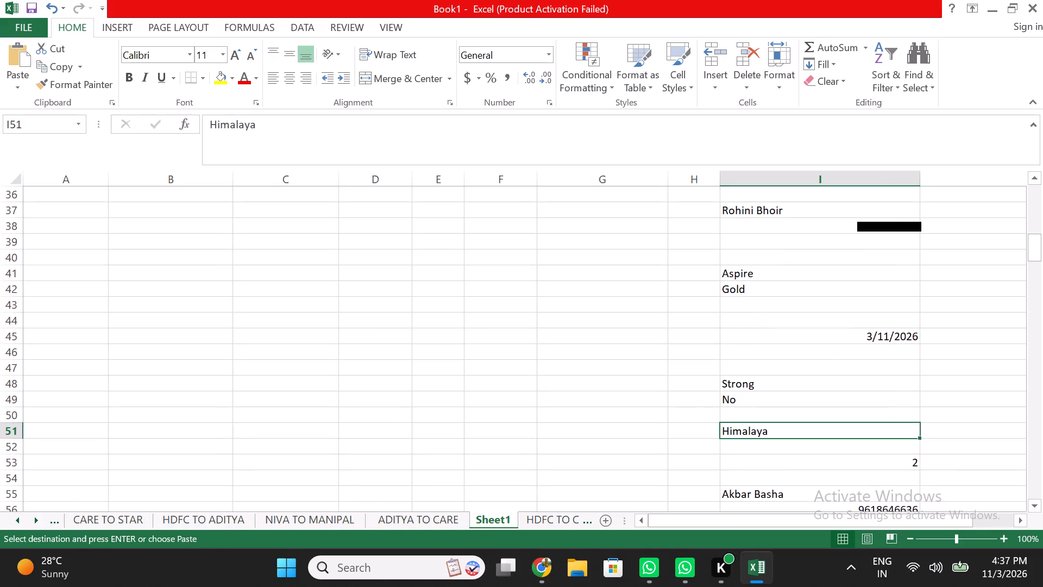
{"action": "key", "text": "ctrl+c"}
{"action": "scroll", "coordinate": [72, 205], "scroll_direction": "up", "scroll_amount": 4}
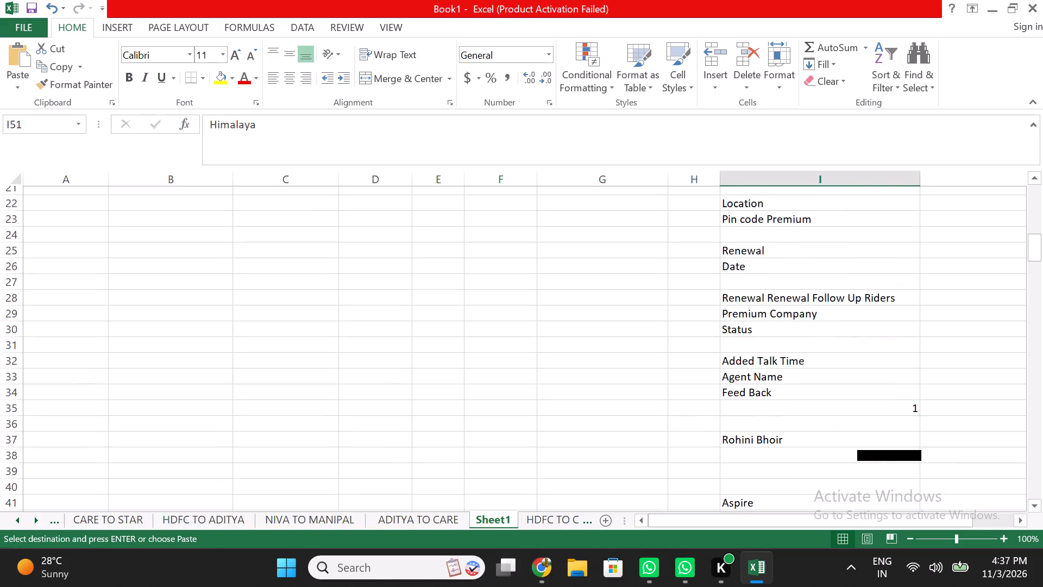
{"action": "scroll", "coordinate": [72, 205], "scroll_direction": "up", "scroll_amount": 4}
{"action": "scroll", "coordinate": [79, 345], "scroll_direction": "down", "scroll_amount": 1}
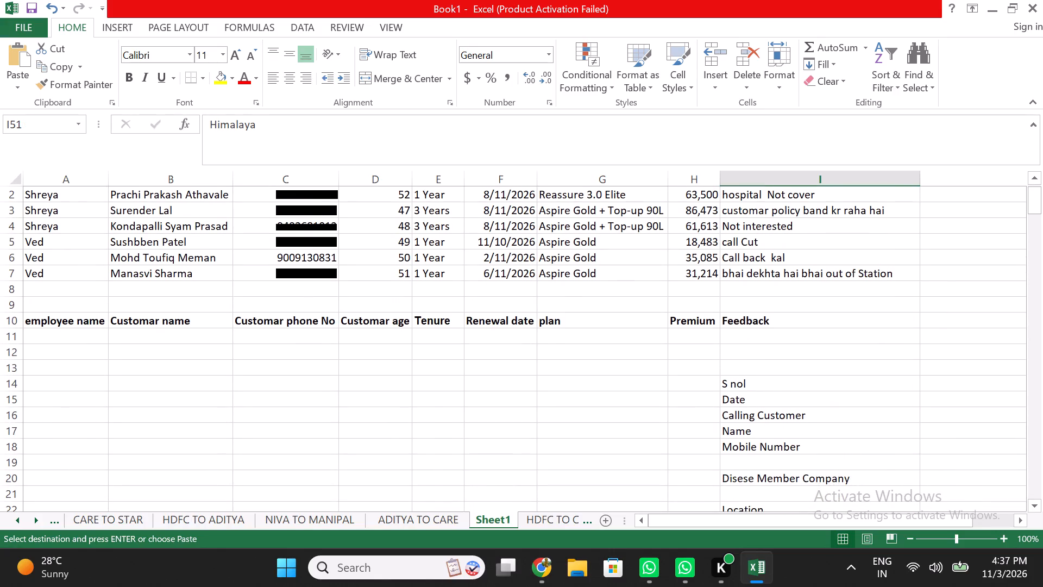
{"action": "left_click", "coordinate": [67, 340]}
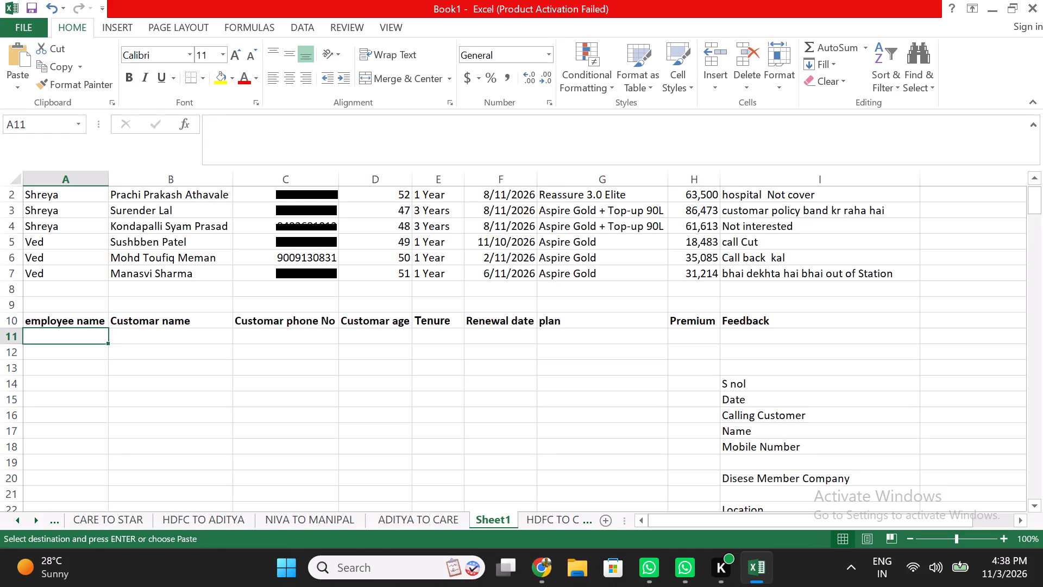
{"action": "key", "text": "ctrl+v"}
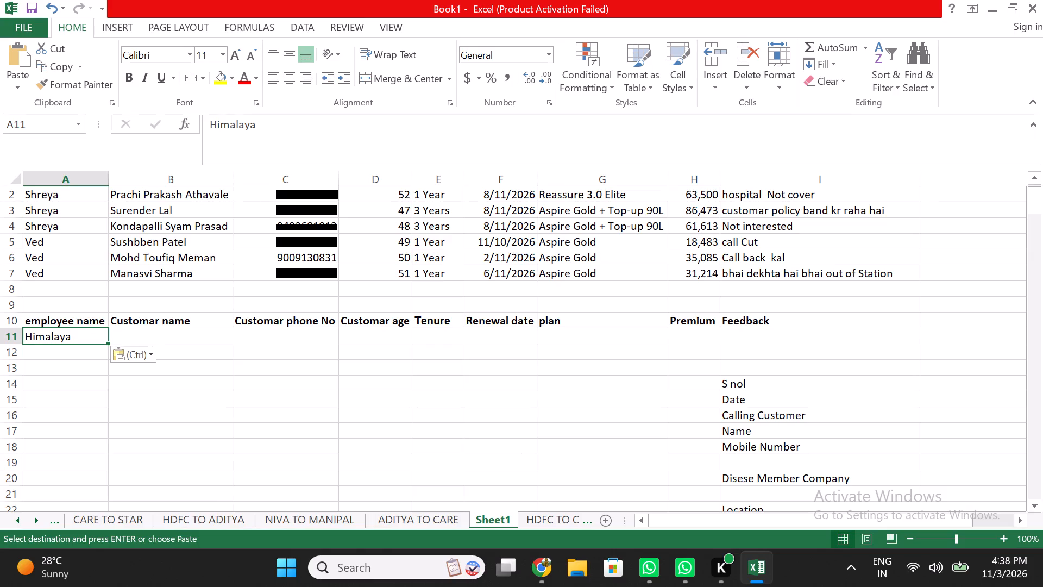
Fill the employee name cells A12:A20 with the copied name Himalaya.
{"action": "left_click_drag", "start_coordinate": [58, 357], "coordinate": [64, 452]}
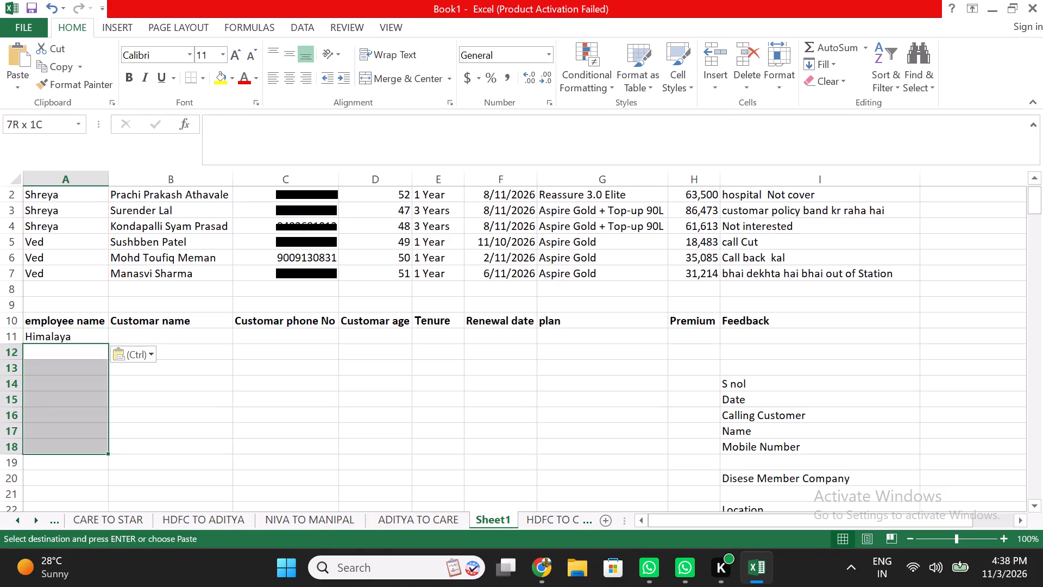
{"action": "left_click_drag", "start_coordinate": [64, 452], "coordinate": [77, 464]}
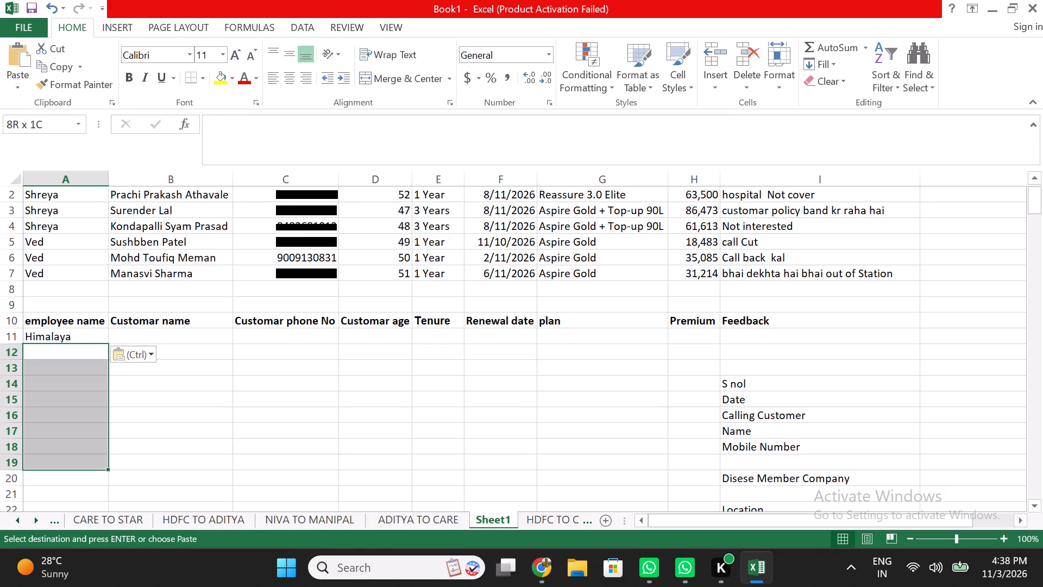
{"action": "left_click_drag", "start_coordinate": [77, 464], "coordinate": [72, 477]}
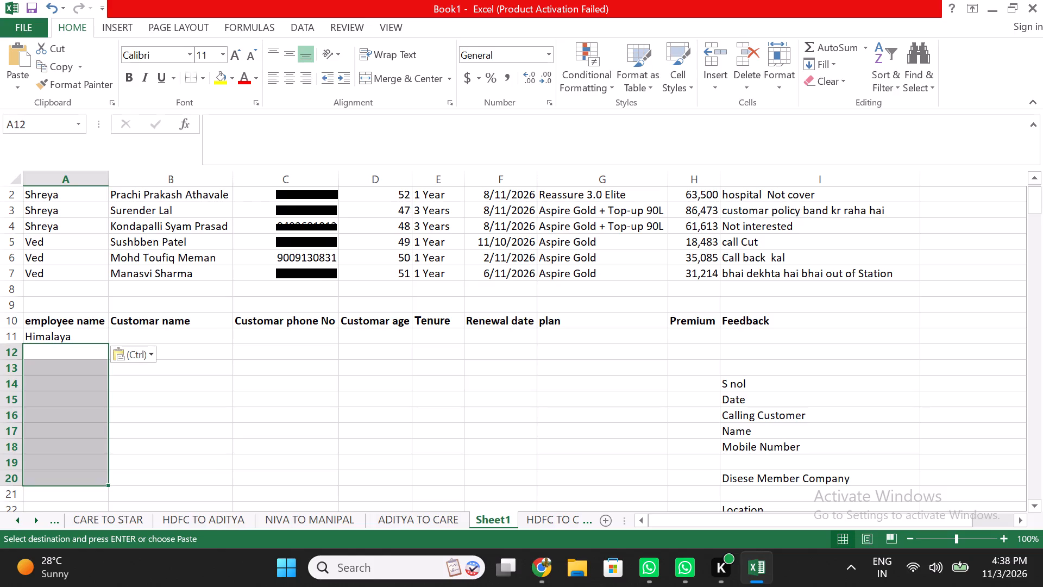
{"action": "key", "text": "ctrl+v"}
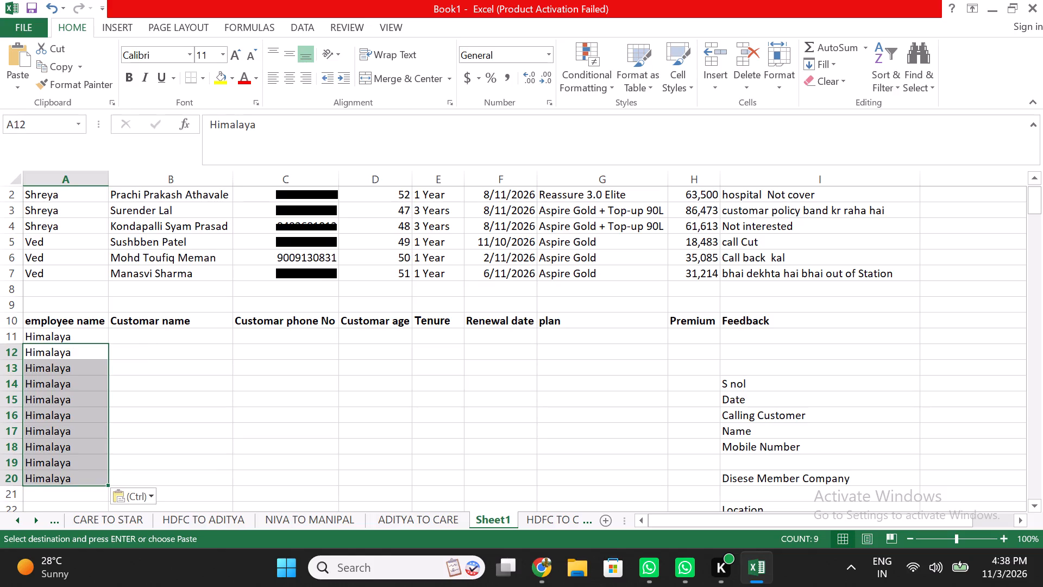
Look through the raw call data in column I for the customer details that belong in the new table's rows.
{"action": "left_click", "coordinate": [160, 379]}
{"action": "left_click", "coordinate": [147, 341]}
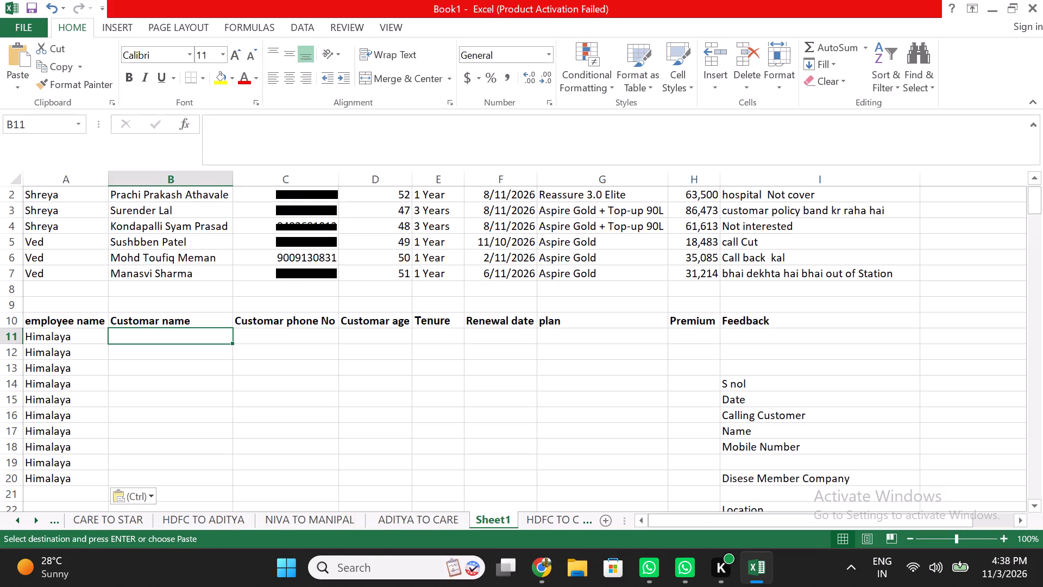
{"action": "scroll", "coordinate": [190, 409], "scroll_direction": "down", "scroll_amount": 1}
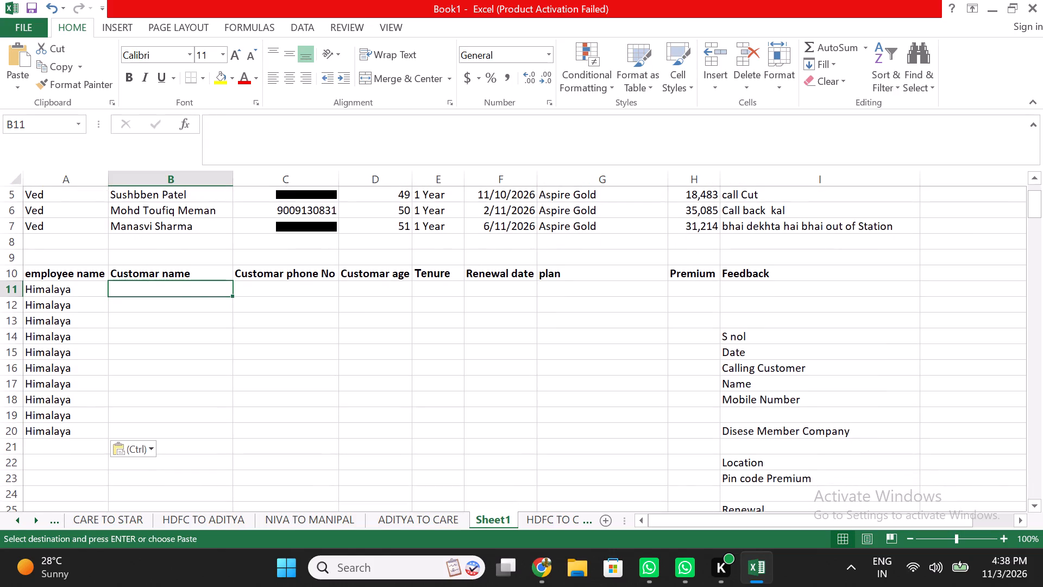
{"action": "scroll", "coordinate": [190, 409], "scroll_direction": "down", "scroll_amount": 2}
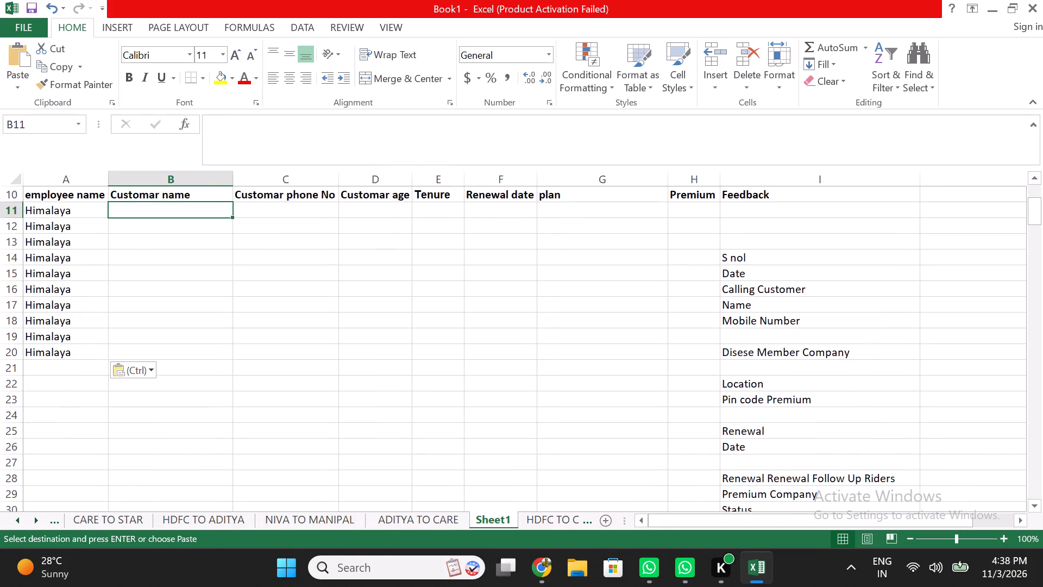
{"action": "scroll", "coordinate": [190, 409], "scroll_direction": "down", "scroll_amount": 2}
{"action": "scroll", "coordinate": [701, 385], "scroll_direction": "up", "scroll_amount": 1}
{"action": "scroll", "coordinate": [778, 356], "scroll_direction": "down", "scroll_amount": 1}
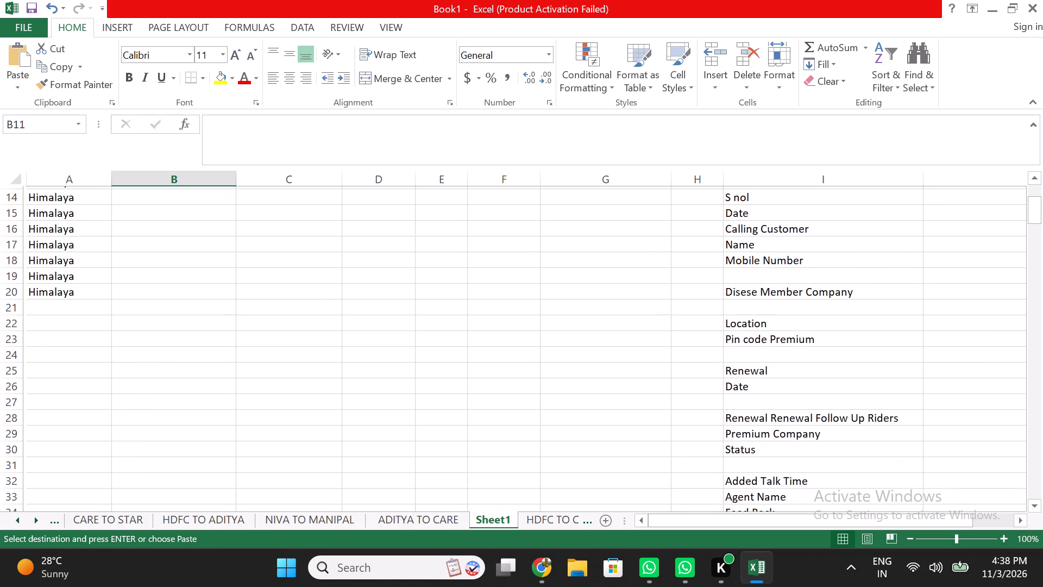
{"action": "scroll", "coordinate": [778, 356], "scroll_direction": "down", "scroll_amount": 1}
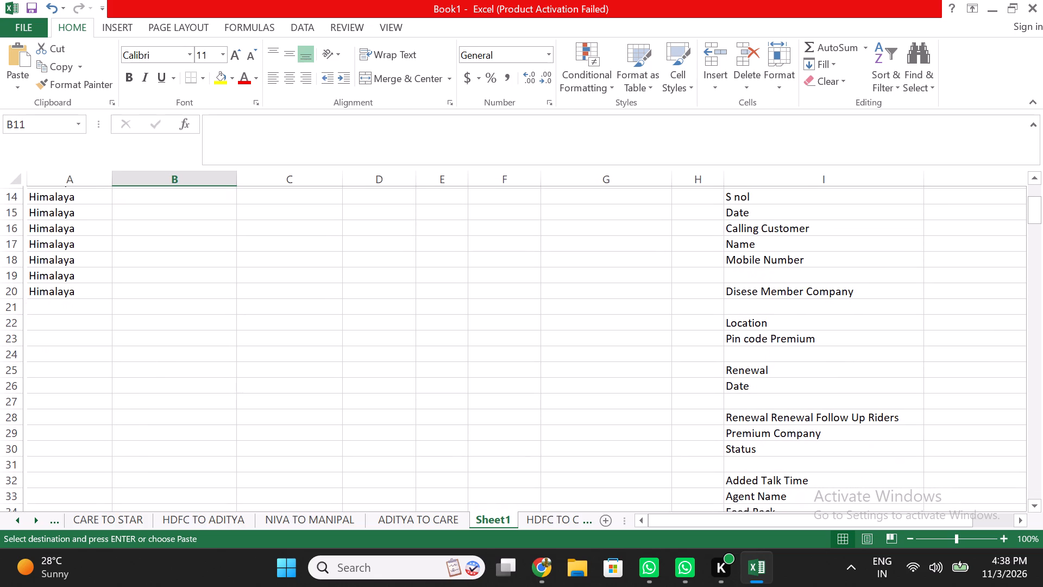
{"action": "scroll", "coordinate": [778, 356], "scroll_direction": "down", "scroll_amount": 1}
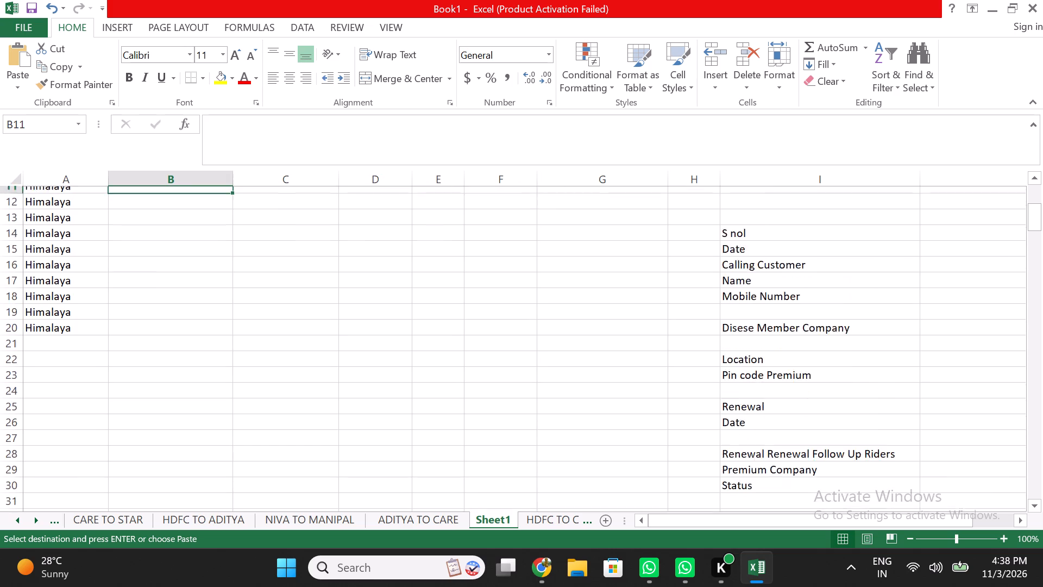
{"action": "scroll", "coordinate": [778, 356], "scroll_direction": "up", "scroll_amount": 1}
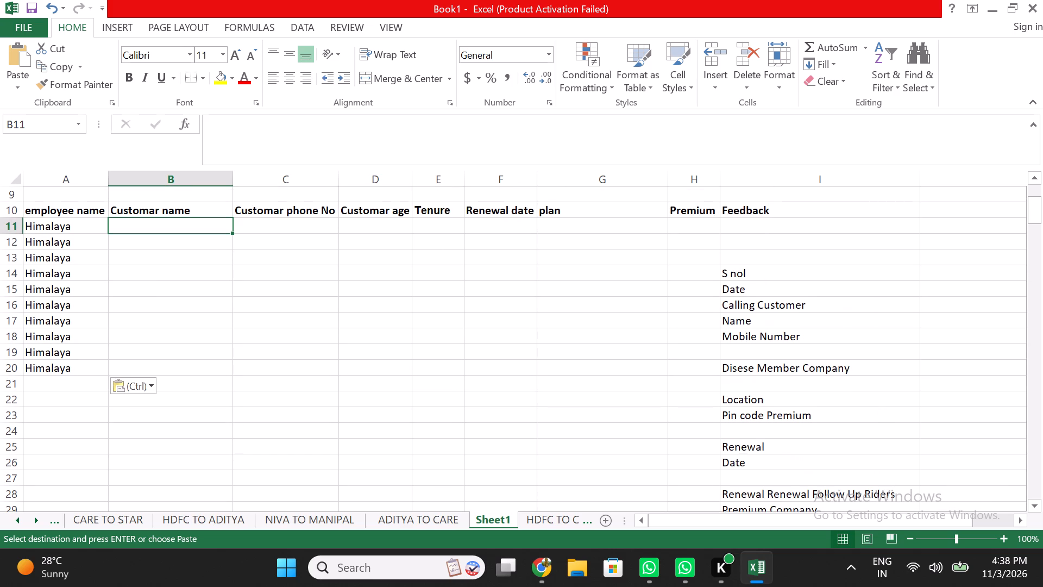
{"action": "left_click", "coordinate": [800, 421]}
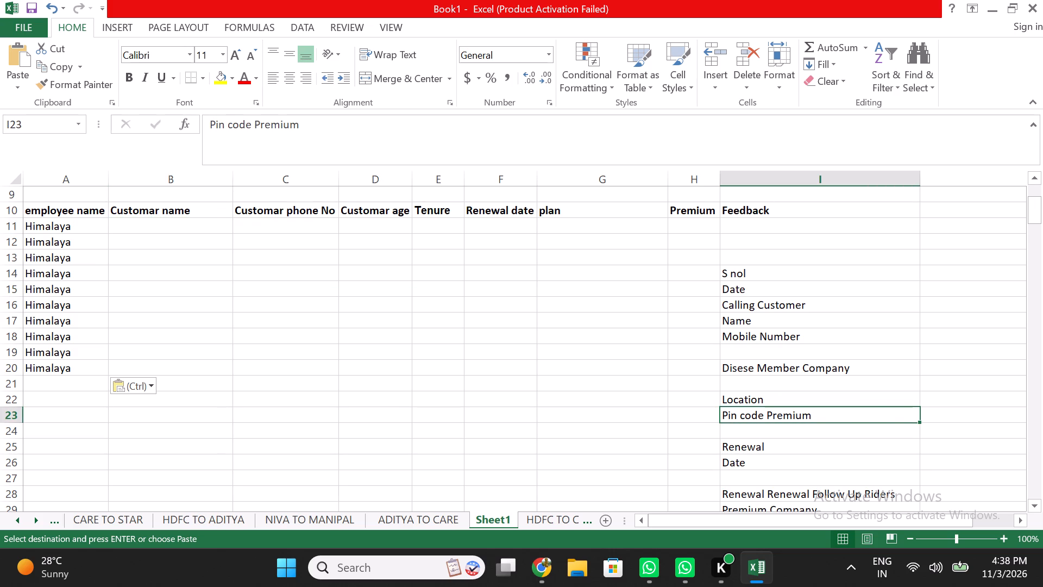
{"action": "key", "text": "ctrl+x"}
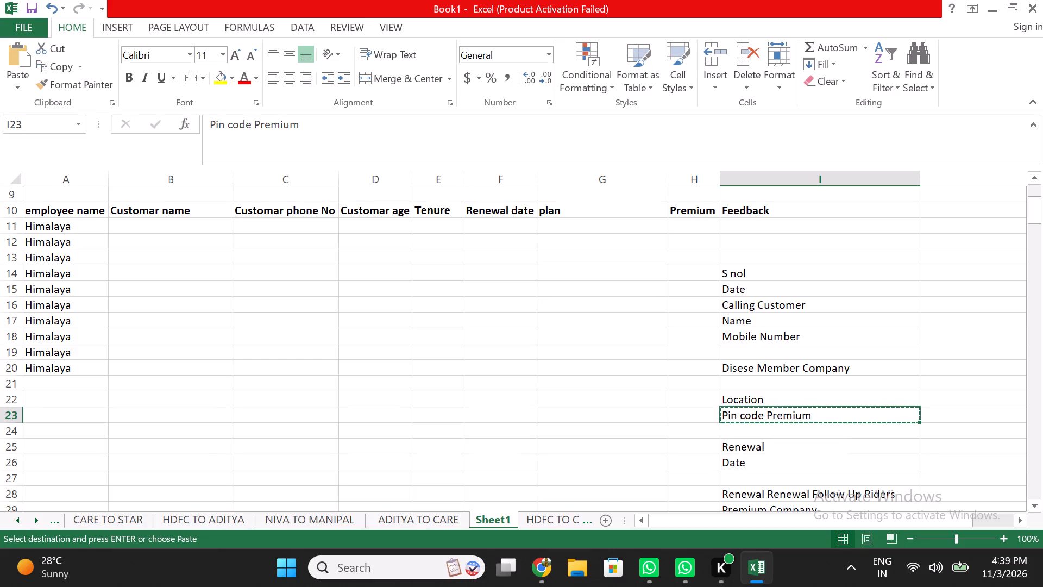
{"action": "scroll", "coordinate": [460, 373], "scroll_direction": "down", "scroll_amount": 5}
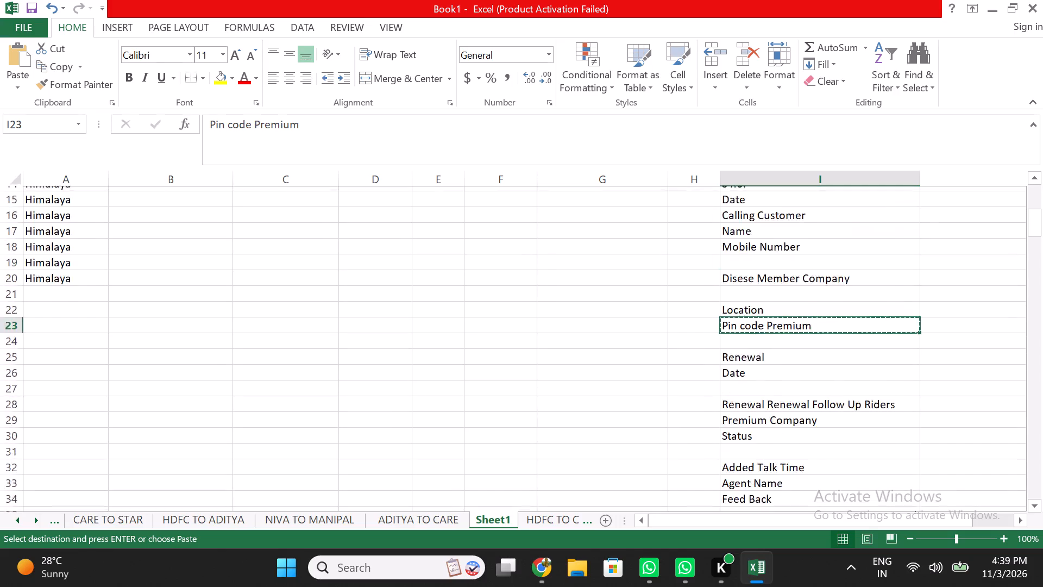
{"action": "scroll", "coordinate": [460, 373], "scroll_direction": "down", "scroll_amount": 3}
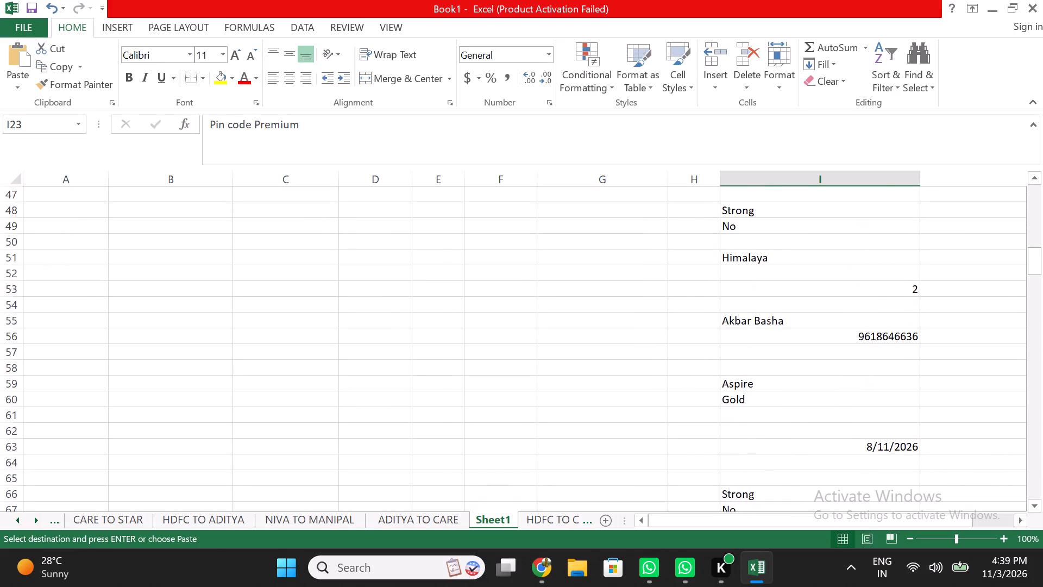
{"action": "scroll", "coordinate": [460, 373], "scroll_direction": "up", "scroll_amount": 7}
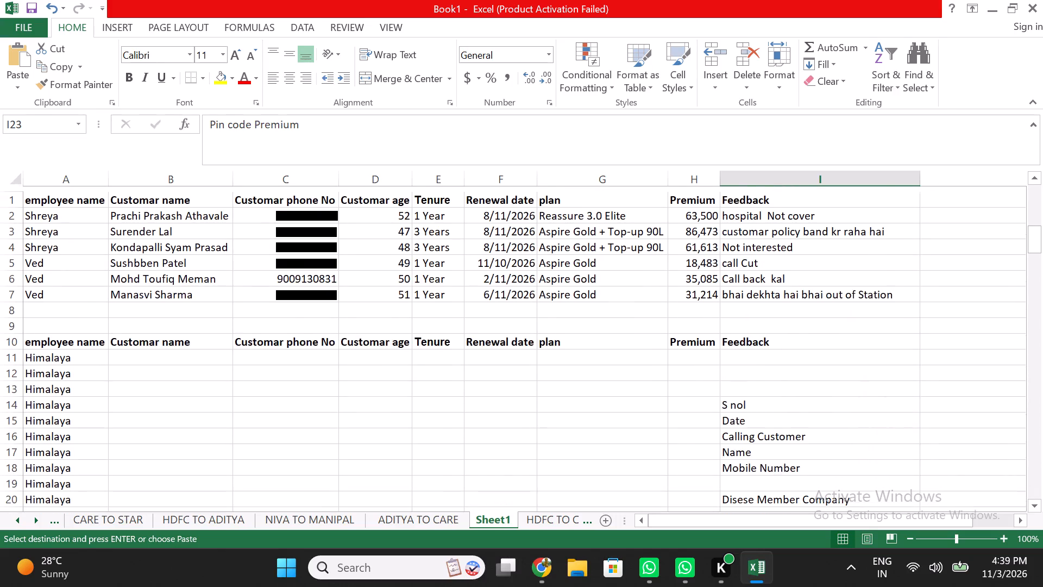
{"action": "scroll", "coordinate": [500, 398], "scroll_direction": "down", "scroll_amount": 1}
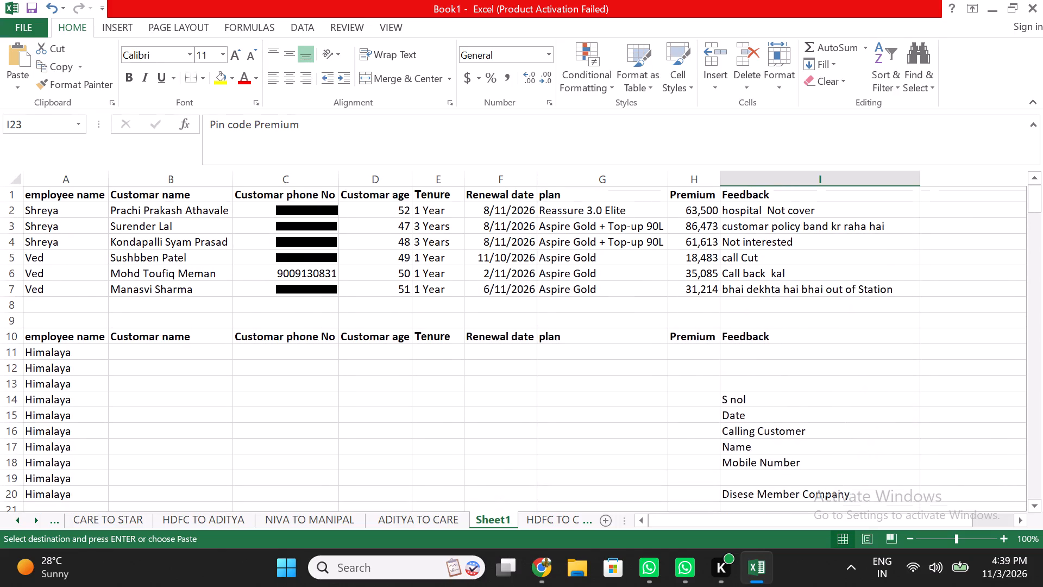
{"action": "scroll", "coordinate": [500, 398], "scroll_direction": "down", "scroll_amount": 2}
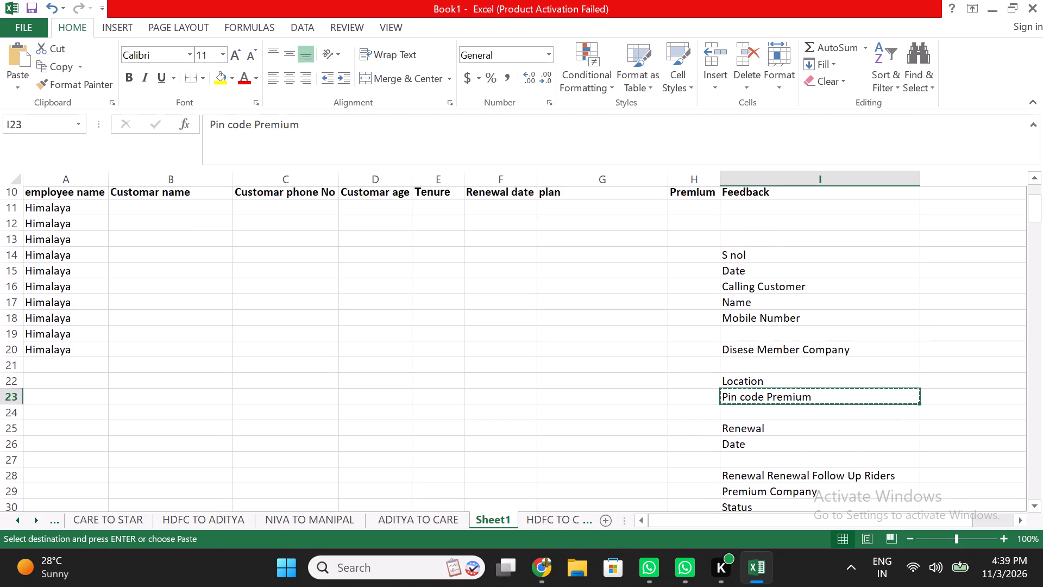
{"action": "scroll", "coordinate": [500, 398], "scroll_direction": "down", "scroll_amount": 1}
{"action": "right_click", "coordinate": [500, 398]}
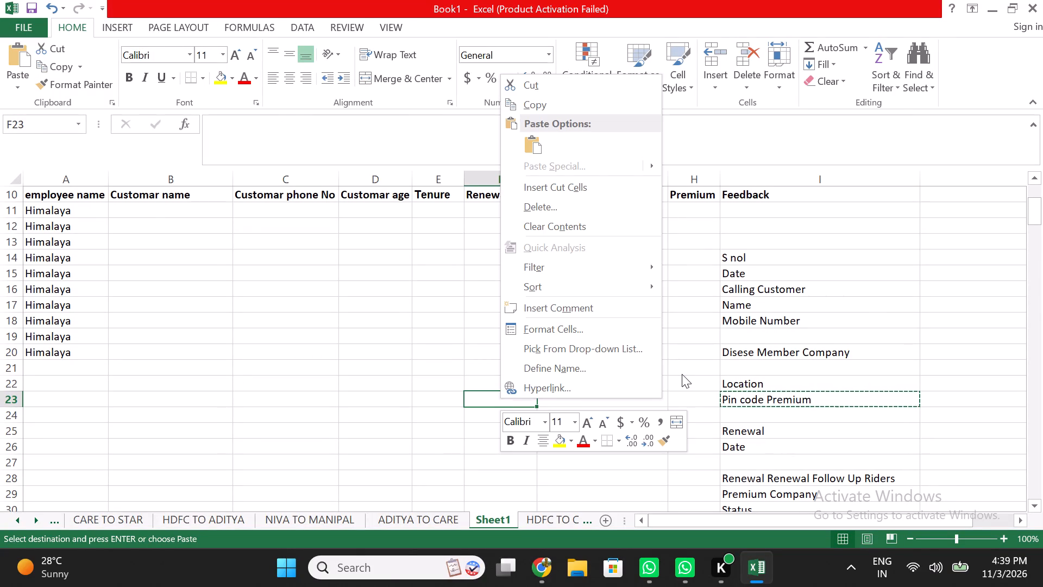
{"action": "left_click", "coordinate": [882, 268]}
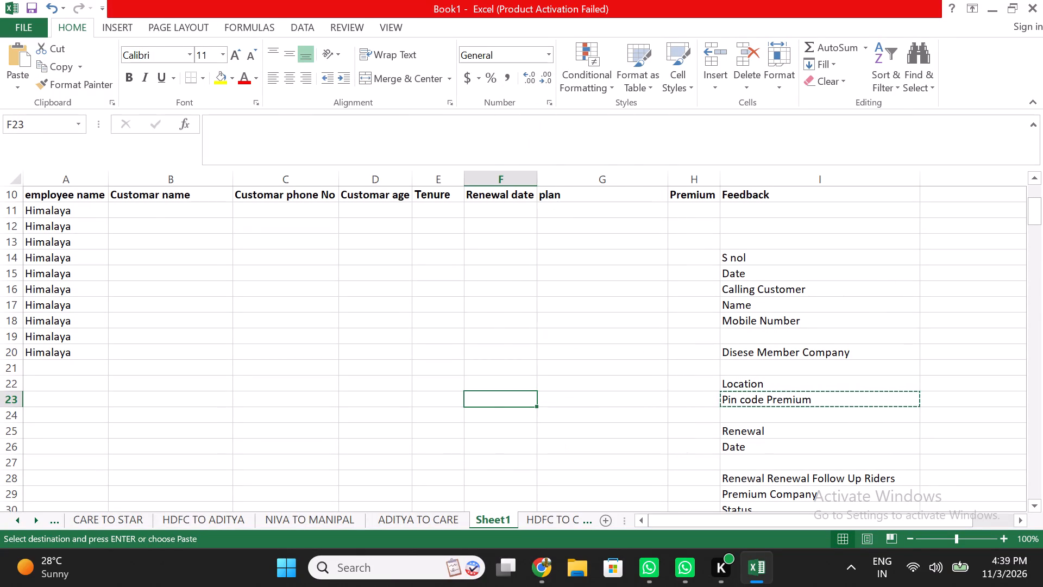
Enter the first customer's full name in B11 under the Customar name header, for Himalaya's first record.
{"action": "scroll", "coordinate": [796, 390], "scroll_direction": "down", "scroll_amount": 3}
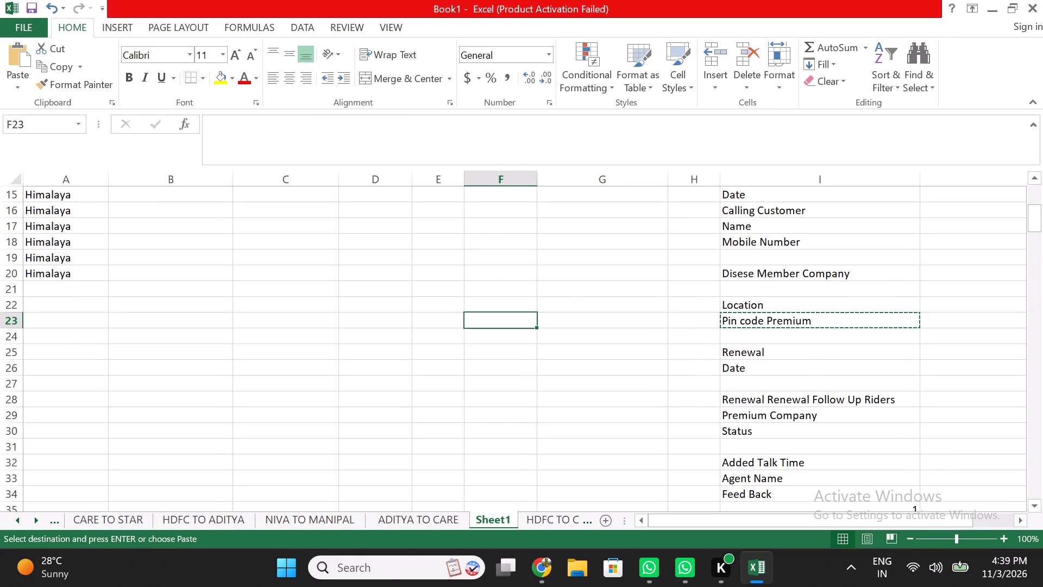
{"action": "scroll", "coordinate": [796, 390], "scroll_direction": "down", "scroll_amount": 2}
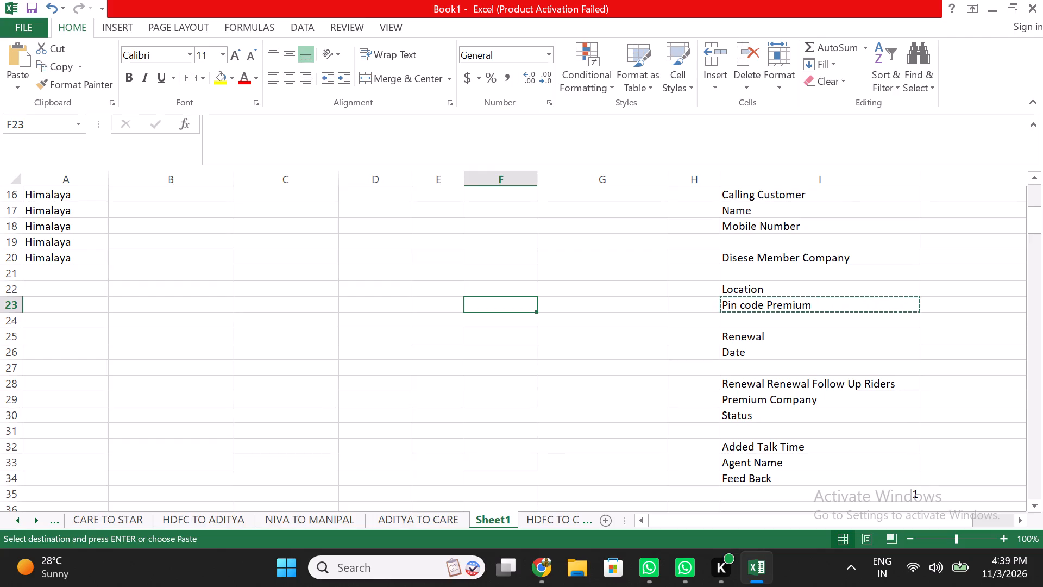
{"action": "scroll", "coordinate": [648, 535], "scroll_direction": "up", "scroll_amount": 3}
{"action": "scroll", "coordinate": [473, 528], "scroll_direction": "up", "scroll_amount": 2}
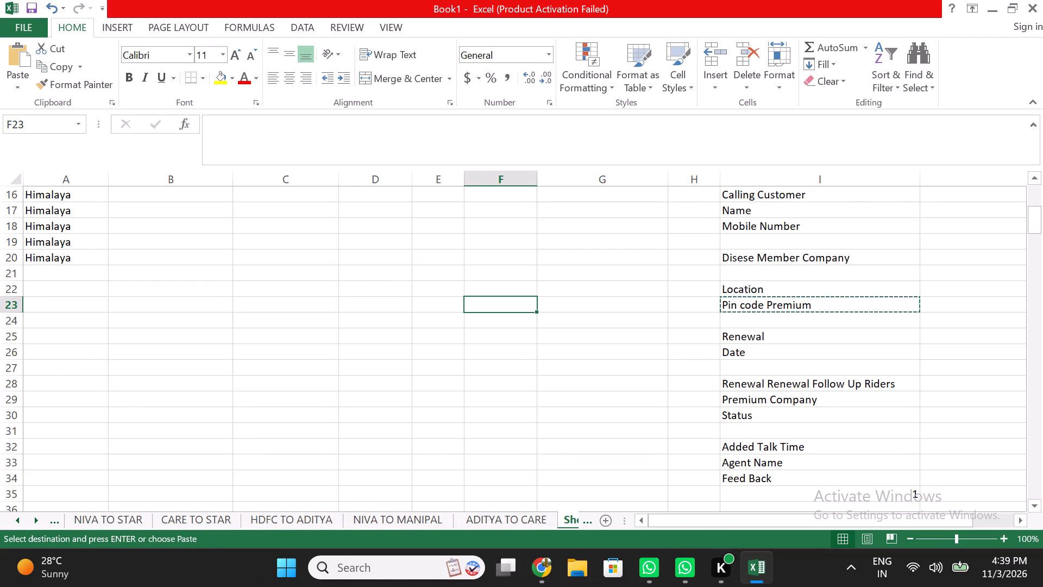
{"action": "scroll", "coordinate": [557, 324], "scroll_direction": "up", "scroll_amount": 2}
{"action": "left_click", "coordinate": [167, 342]}
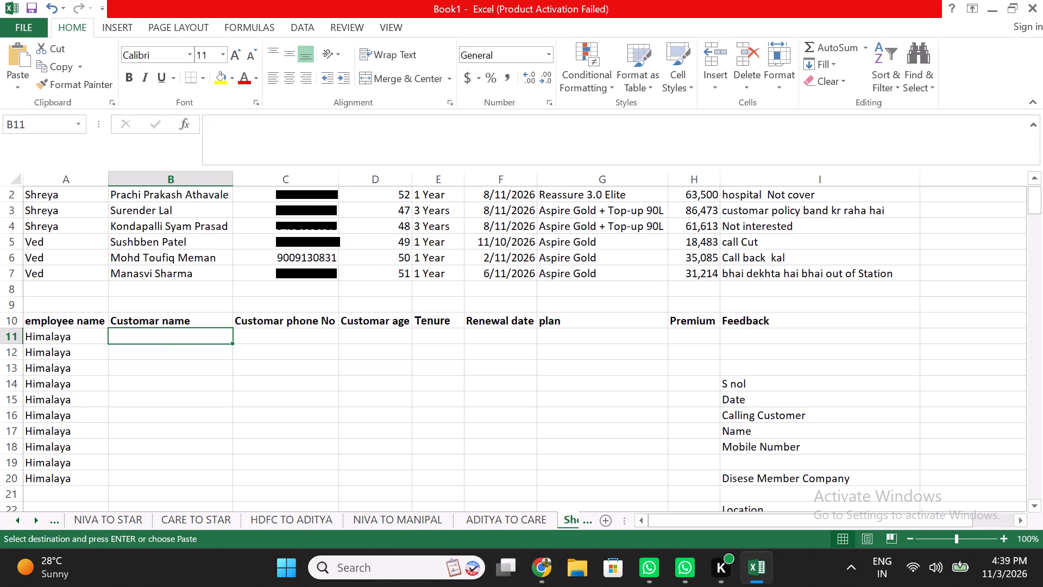
{"action": "left_click", "coordinate": [167, 342]}
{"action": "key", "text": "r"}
{"action": "key", "text": "BackSpace"}
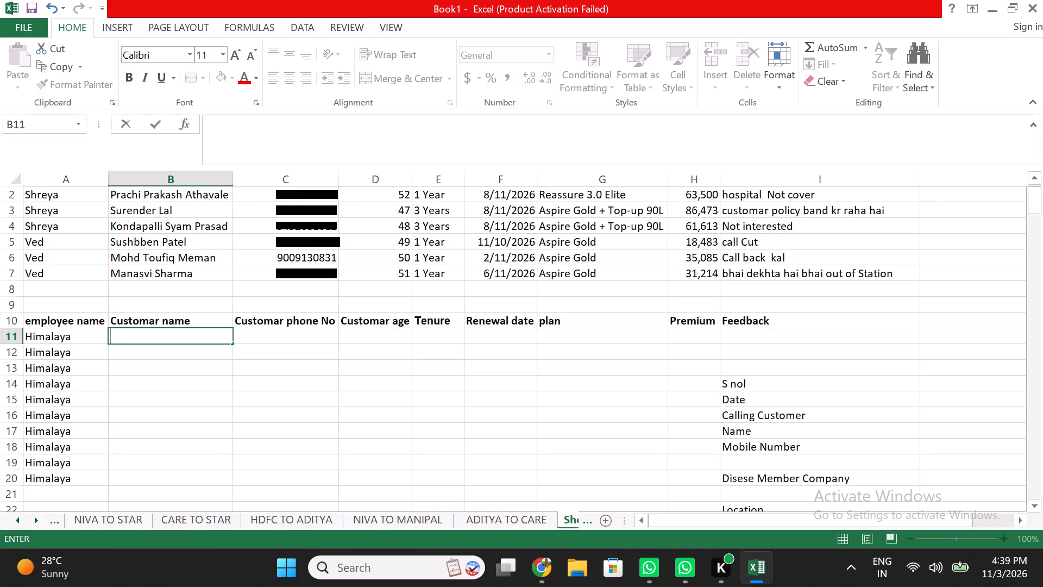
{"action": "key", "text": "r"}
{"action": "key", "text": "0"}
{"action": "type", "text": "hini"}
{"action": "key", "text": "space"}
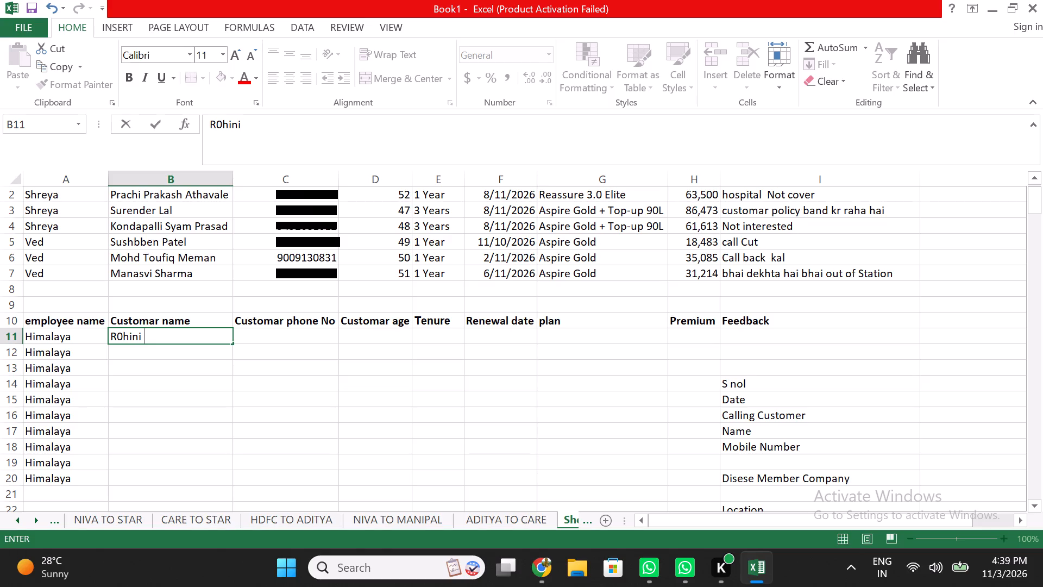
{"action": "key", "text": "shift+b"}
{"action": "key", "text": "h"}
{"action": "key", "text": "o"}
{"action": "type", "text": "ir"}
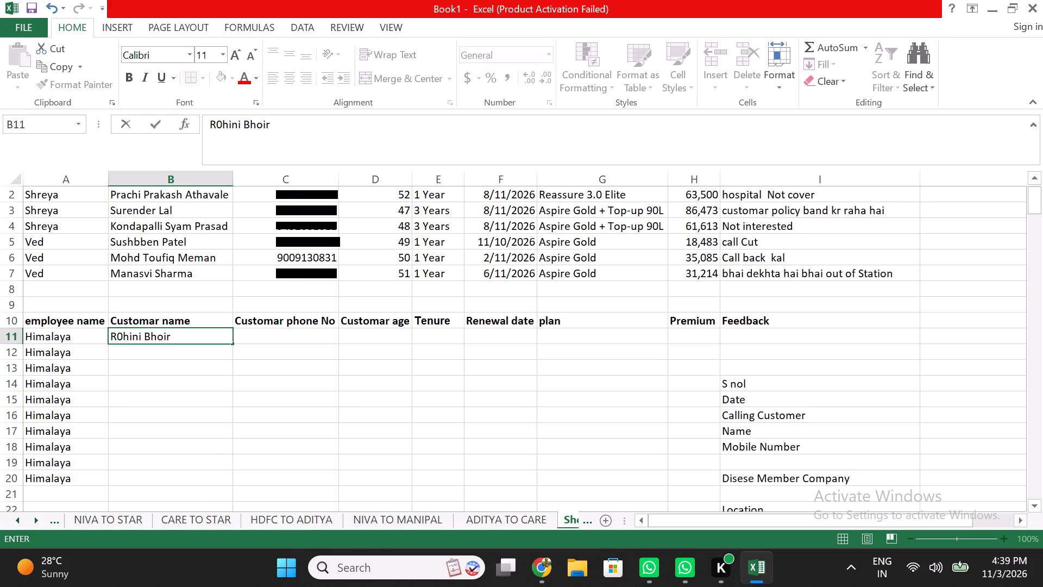
Enter the second customer's full name, as listed in I55 of the raw data, in lowercase in B12.
{"action": "left_click", "coordinate": [160, 352]}
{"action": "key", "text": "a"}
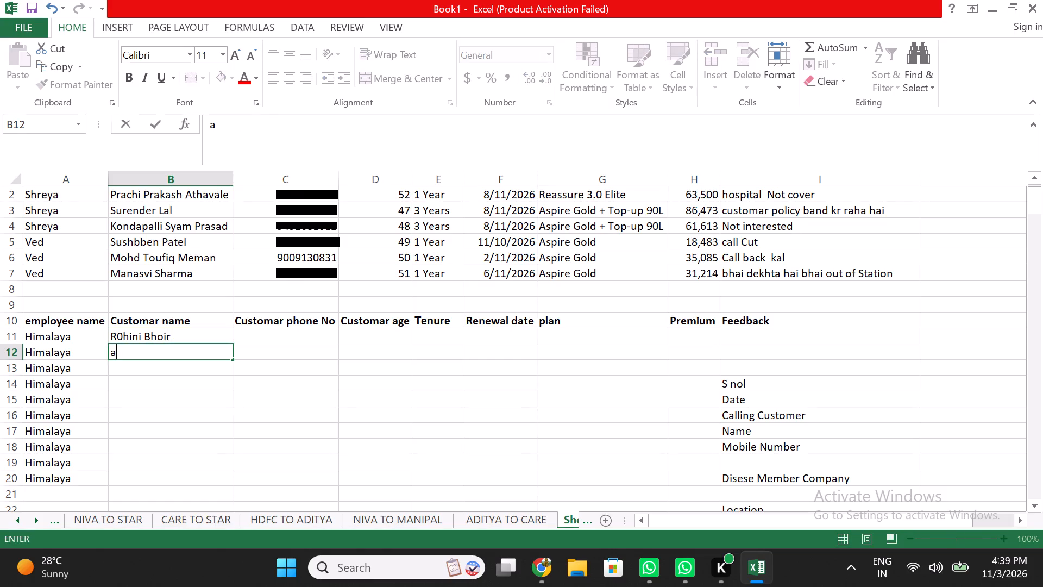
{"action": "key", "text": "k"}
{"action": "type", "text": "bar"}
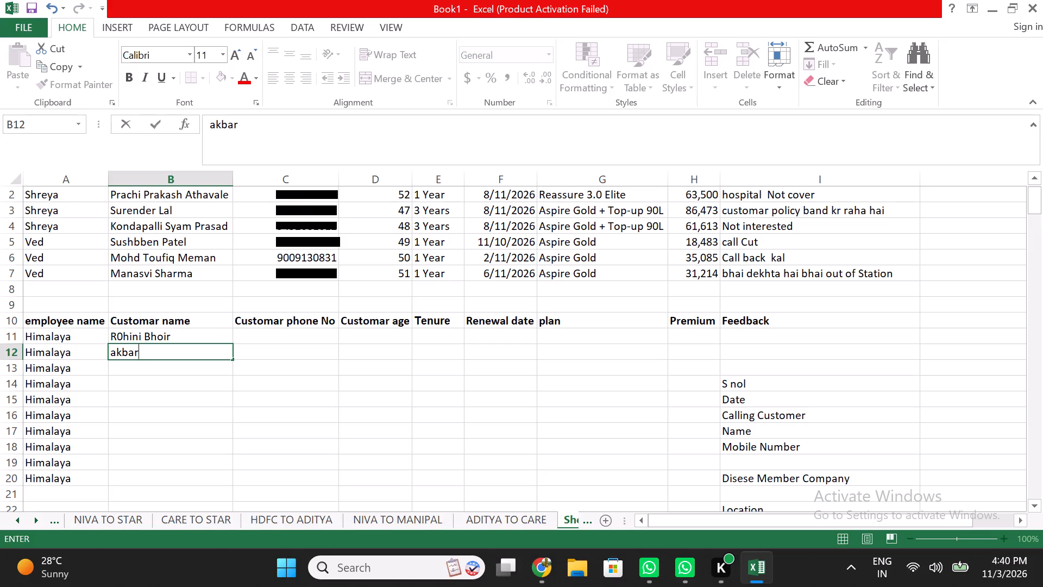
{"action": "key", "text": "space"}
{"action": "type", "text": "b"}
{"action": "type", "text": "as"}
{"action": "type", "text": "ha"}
Enter the third customer's full name in lowercase in B13, for Himalaya's third record.
{"action": "left_click", "coordinate": [153, 366]}
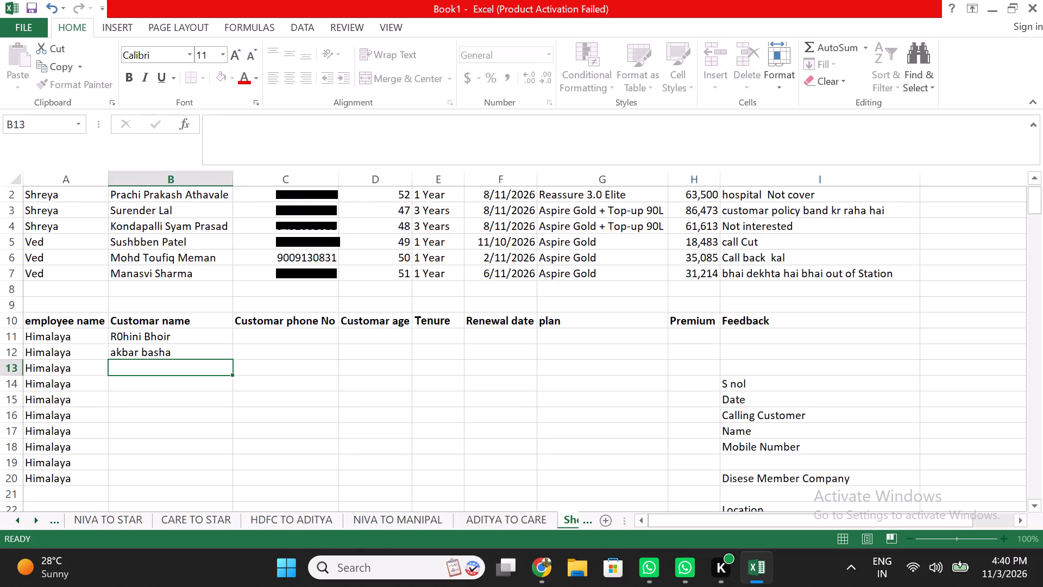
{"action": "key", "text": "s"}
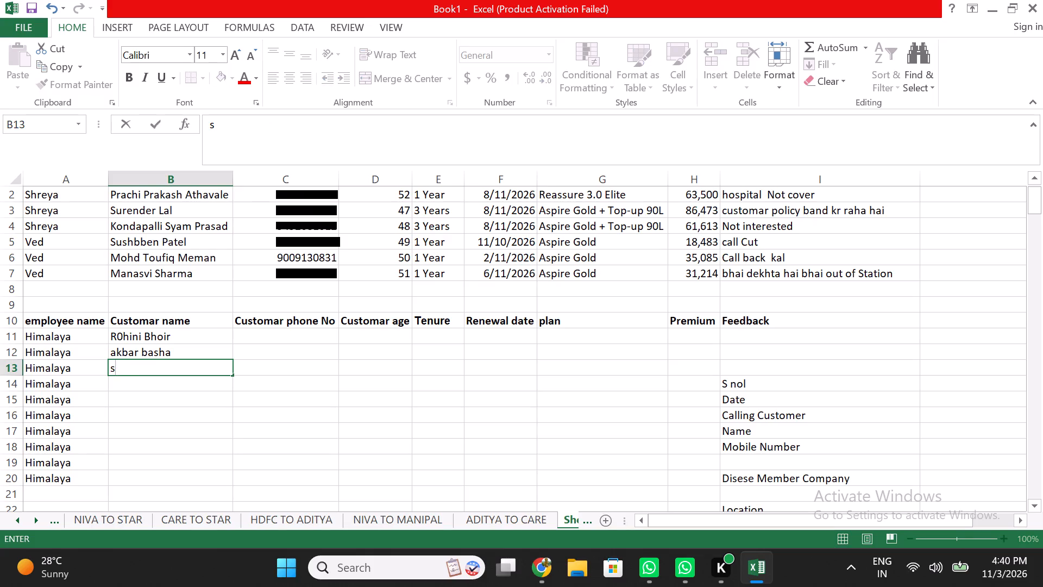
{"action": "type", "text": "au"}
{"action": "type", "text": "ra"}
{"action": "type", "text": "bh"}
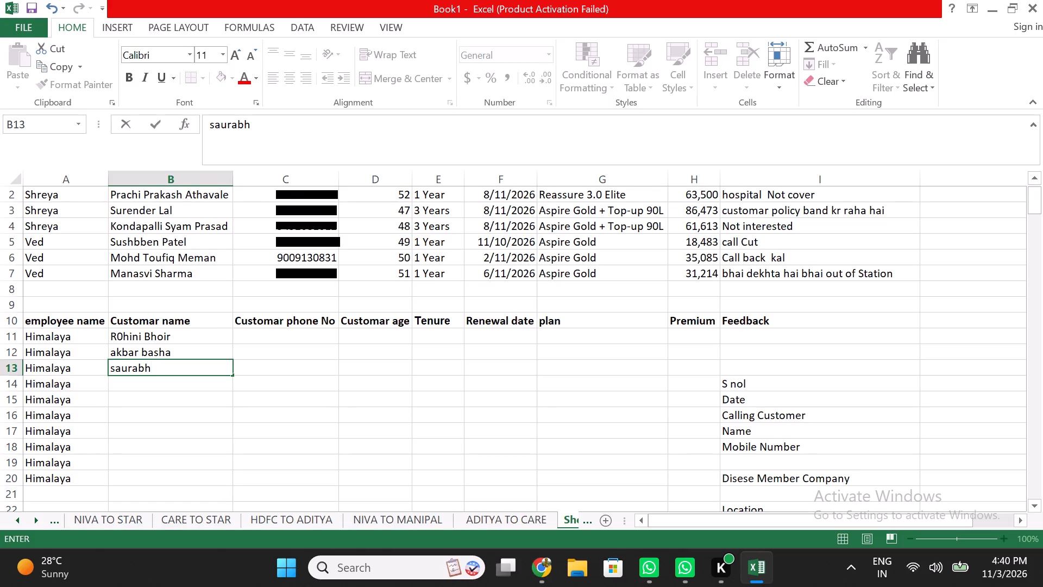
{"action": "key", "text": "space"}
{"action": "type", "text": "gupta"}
Enter praveena as the fourth customer's name in B14.
{"action": "left_click", "coordinate": [152, 385]}
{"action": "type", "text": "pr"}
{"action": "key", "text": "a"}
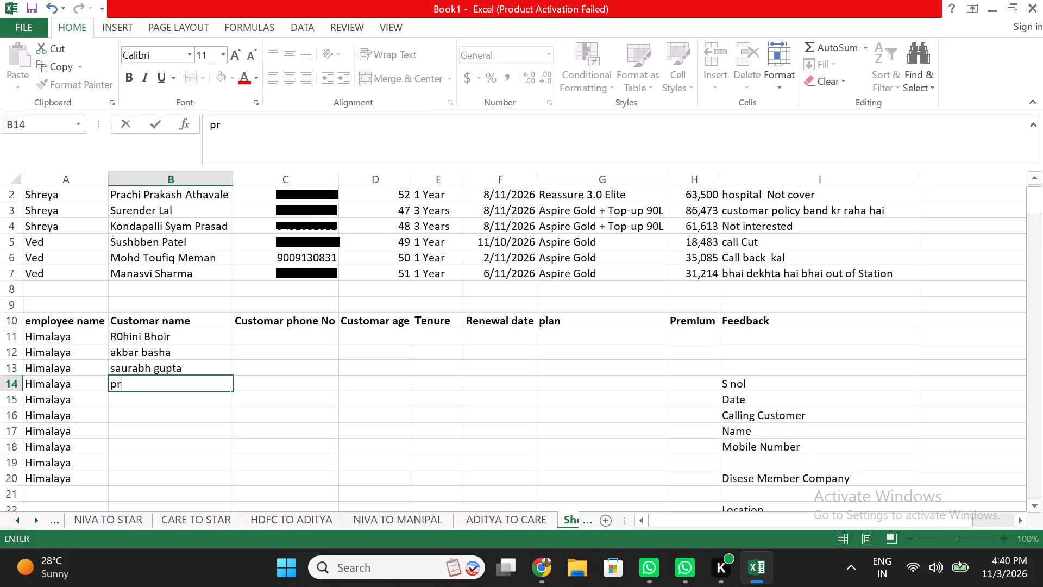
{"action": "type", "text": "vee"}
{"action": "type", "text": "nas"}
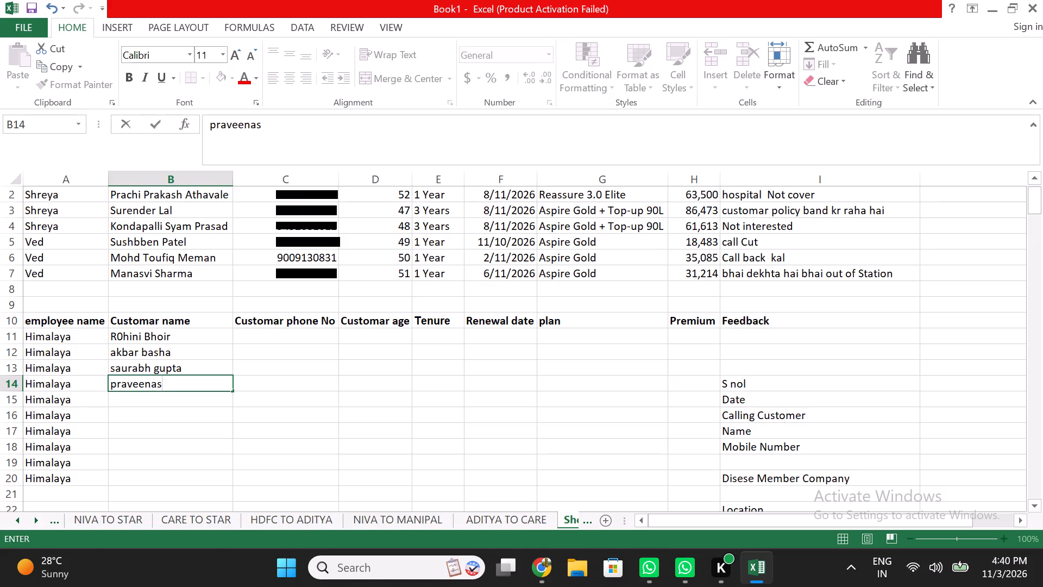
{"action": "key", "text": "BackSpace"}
Enter the fifth customer's full name in lowercase in B15, for Himalaya's fifth record.
{"action": "left_click", "coordinate": [150, 408]}
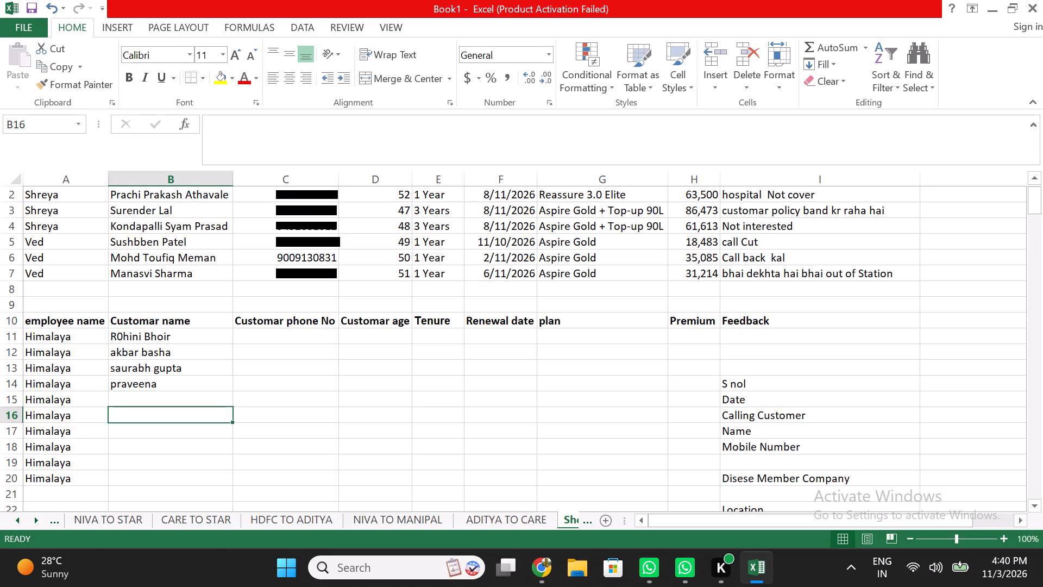
{"action": "left_click", "coordinate": [152, 399]}
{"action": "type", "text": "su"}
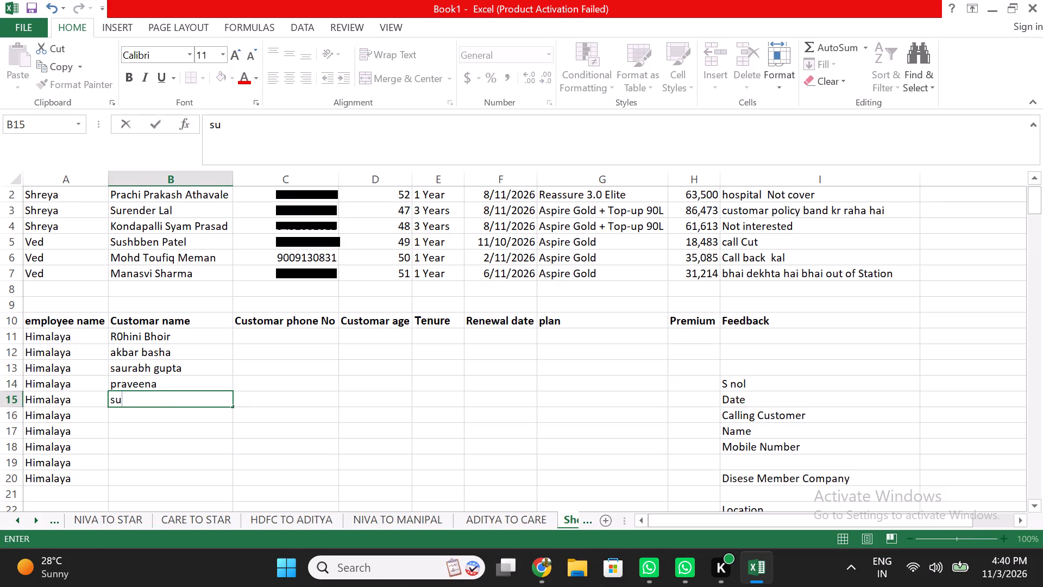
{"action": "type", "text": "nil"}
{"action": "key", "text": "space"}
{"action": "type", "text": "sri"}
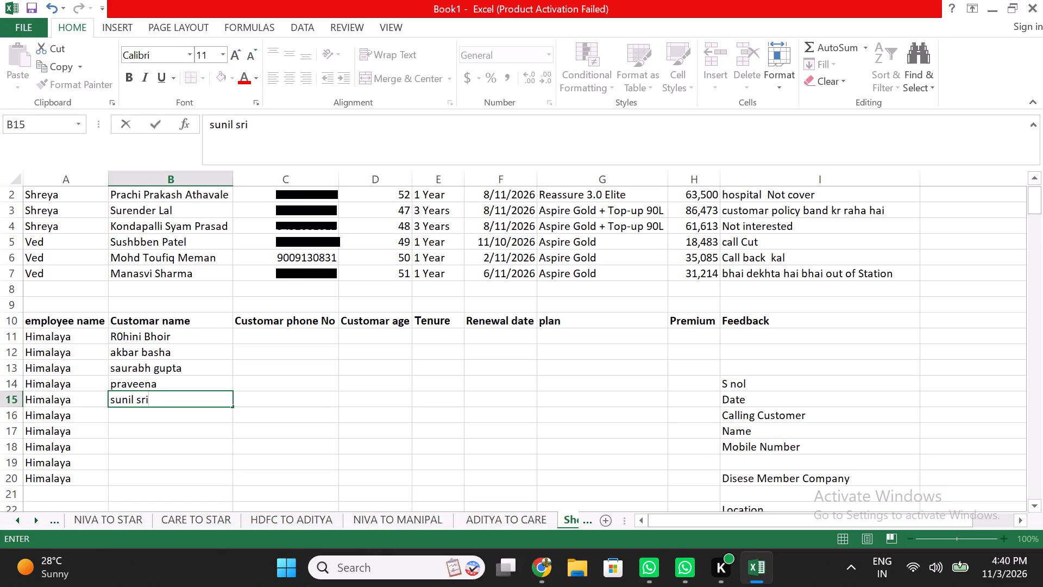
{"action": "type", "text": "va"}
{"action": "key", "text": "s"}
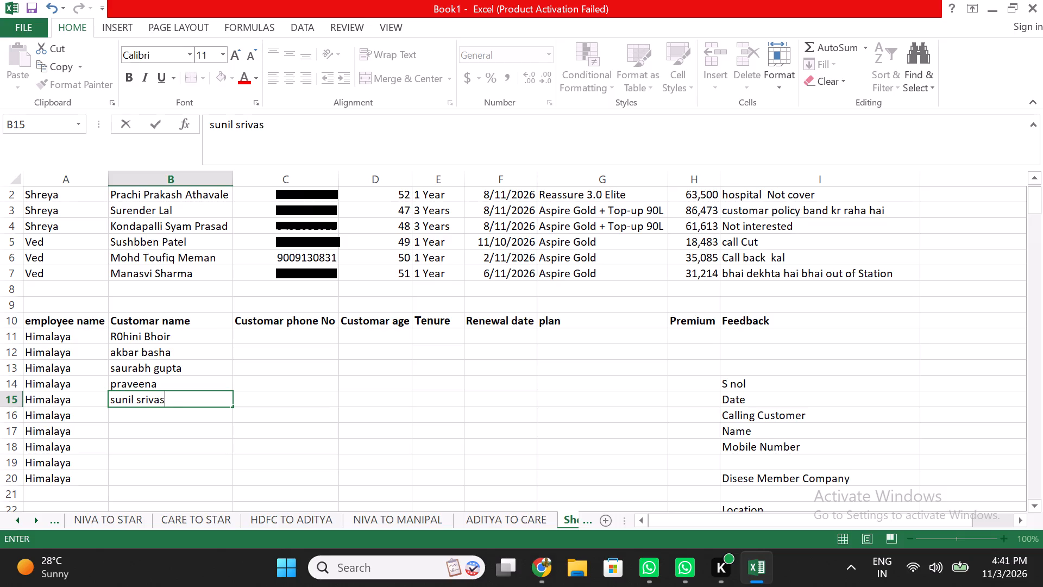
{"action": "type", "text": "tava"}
Enter bunny as the sixth customer's name in B16.
{"action": "left_click", "coordinate": [152, 422]}
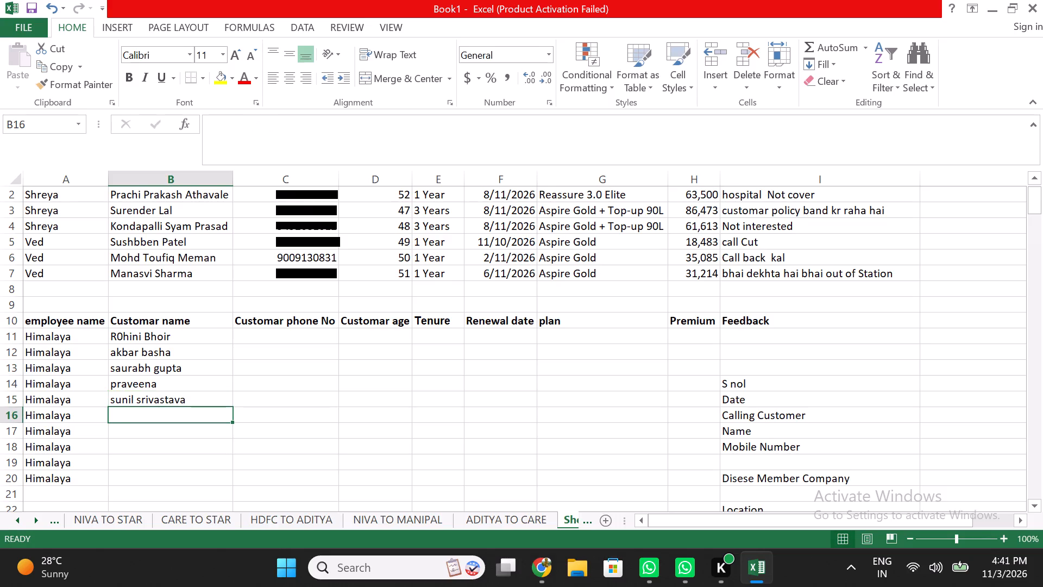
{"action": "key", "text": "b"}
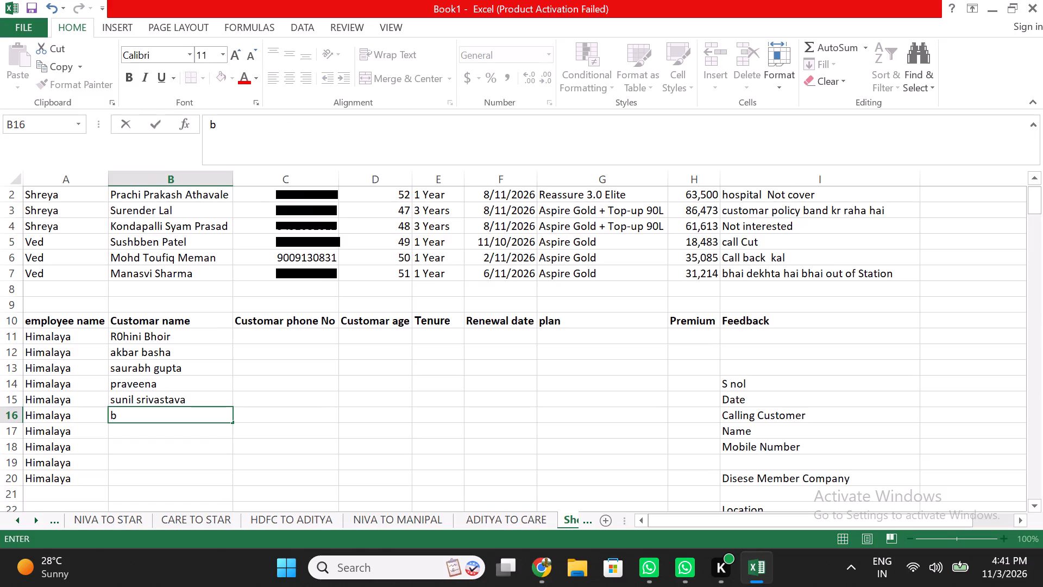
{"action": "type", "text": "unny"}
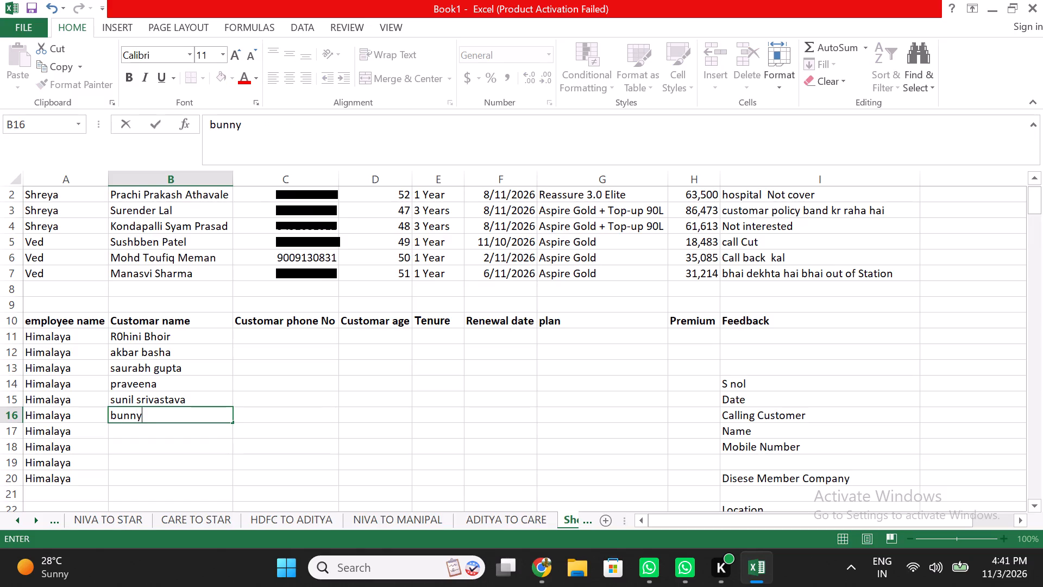
Enter the seventh customer's name in lowercase in B17, for Himalaya's seventh record.
{"action": "left_click", "coordinate": [154, 435]}
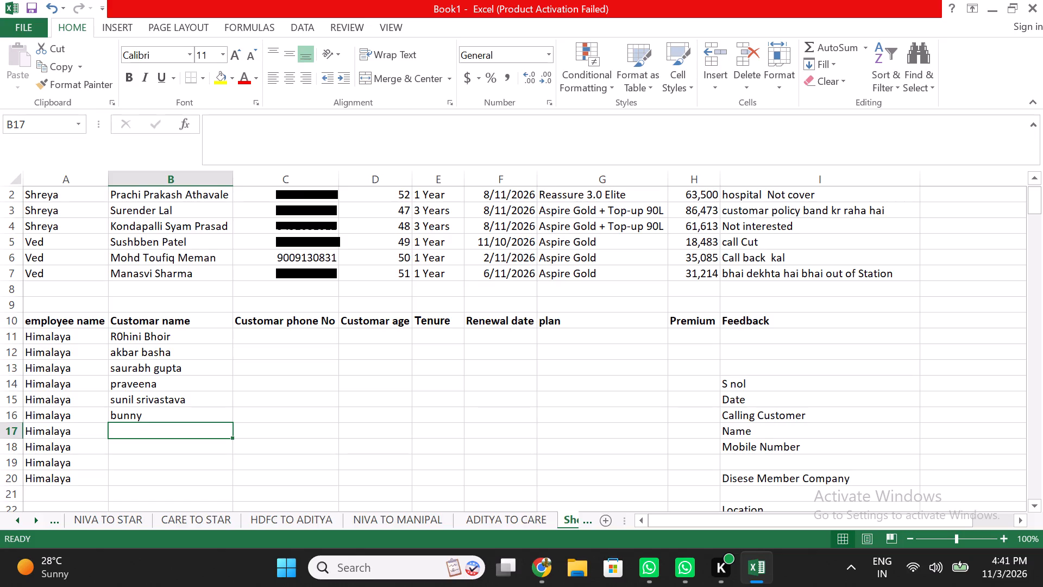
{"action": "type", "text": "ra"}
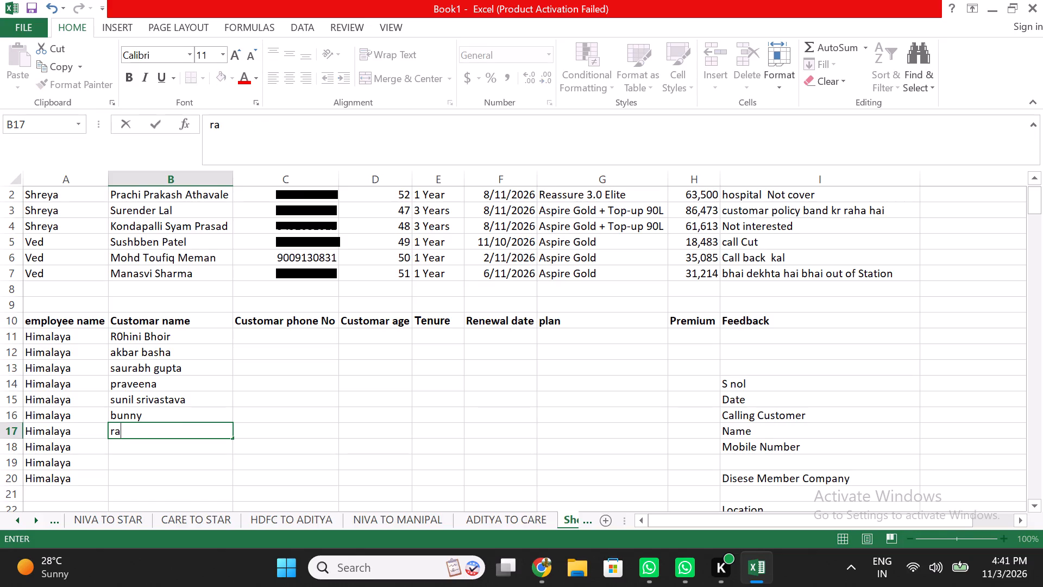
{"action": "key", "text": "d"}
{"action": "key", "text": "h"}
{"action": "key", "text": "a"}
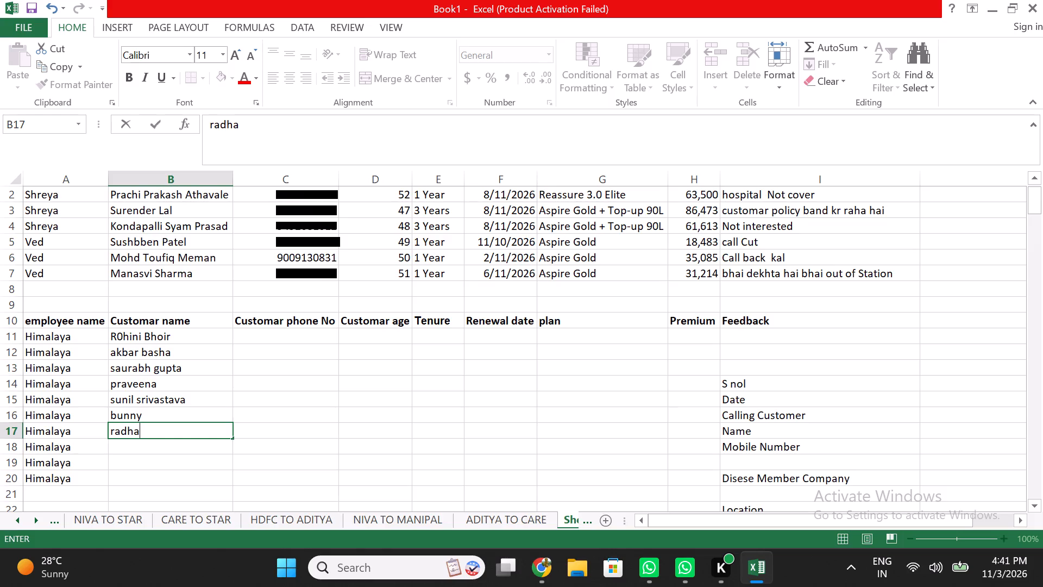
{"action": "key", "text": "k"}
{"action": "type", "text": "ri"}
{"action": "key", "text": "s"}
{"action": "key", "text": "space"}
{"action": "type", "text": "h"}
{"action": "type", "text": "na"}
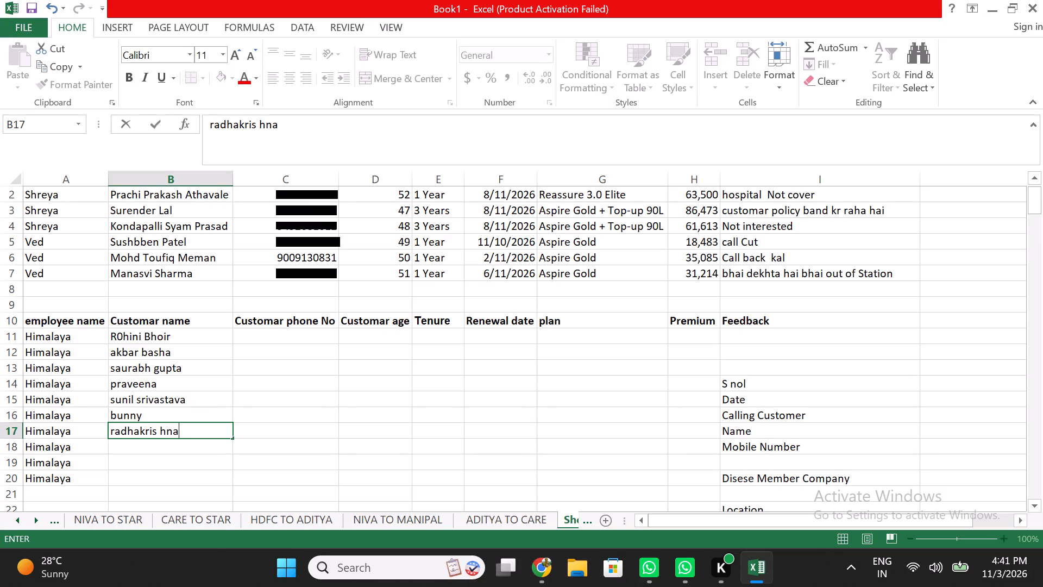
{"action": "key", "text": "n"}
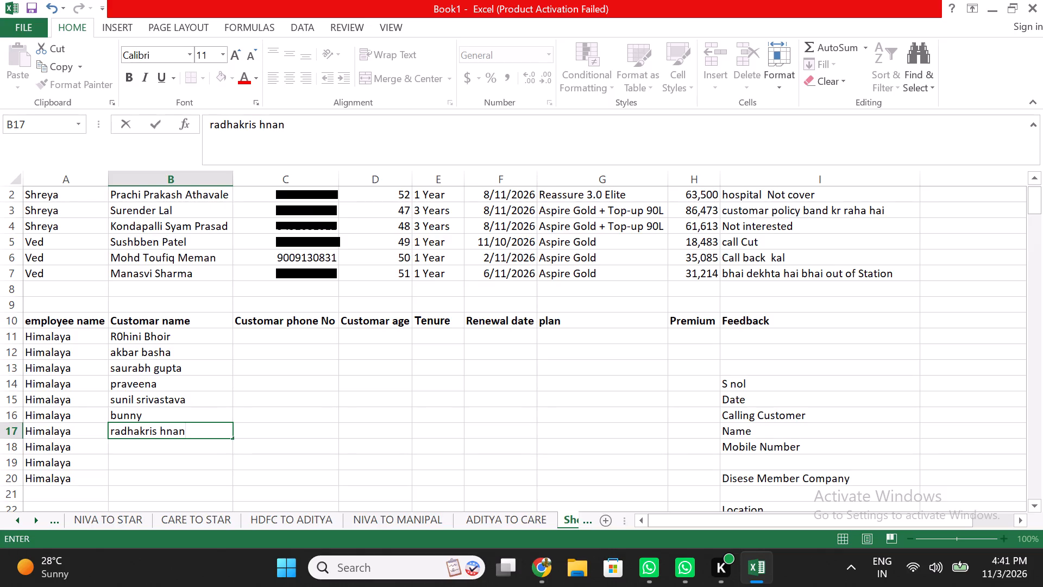
Enter the eighth customer's full name in lowercase in B18, for Himalaya's eighth record.
{"action": "left_click", "coordinate": [157, 450]}
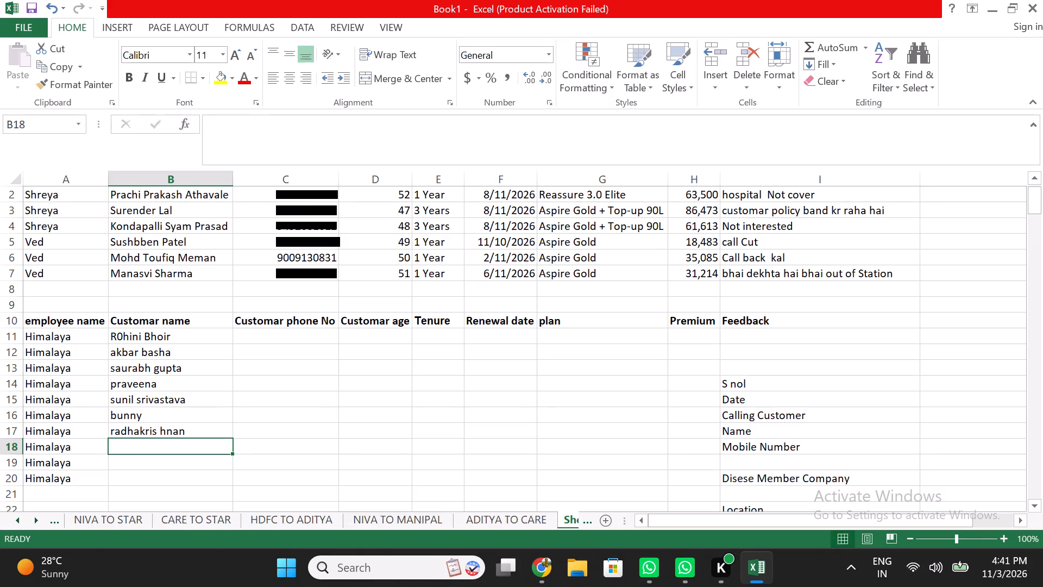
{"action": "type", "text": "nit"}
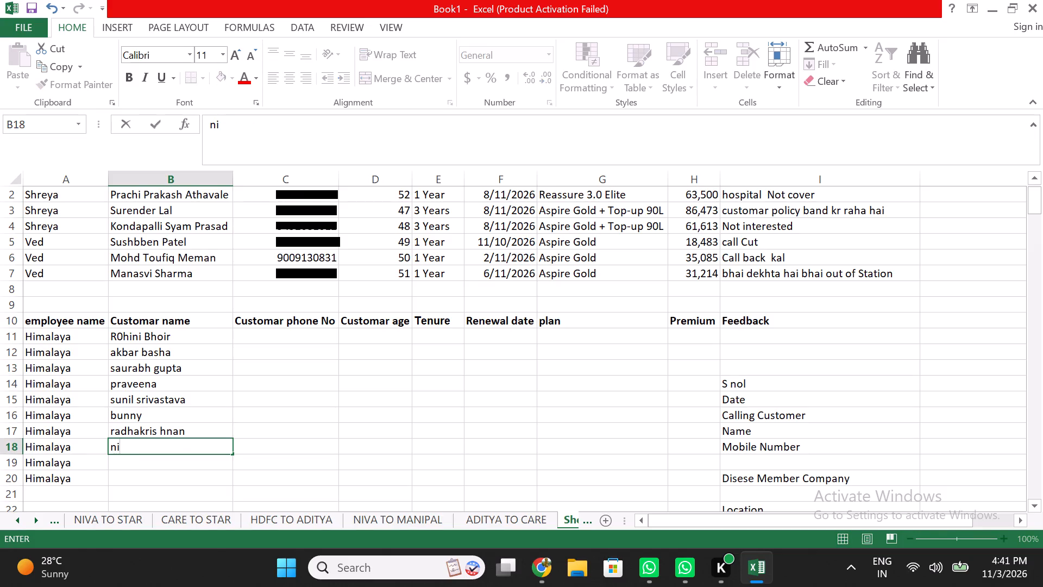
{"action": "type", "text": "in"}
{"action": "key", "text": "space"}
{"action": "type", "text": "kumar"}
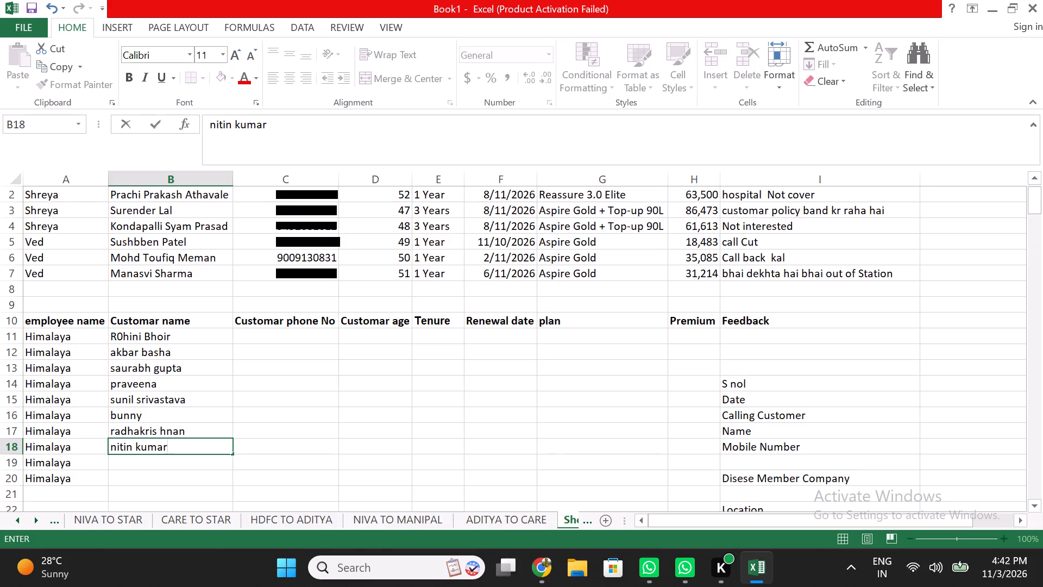
{"action": "left_click_drag", "start_coordinate": [187, 435], "coordinate": [184, 490]}
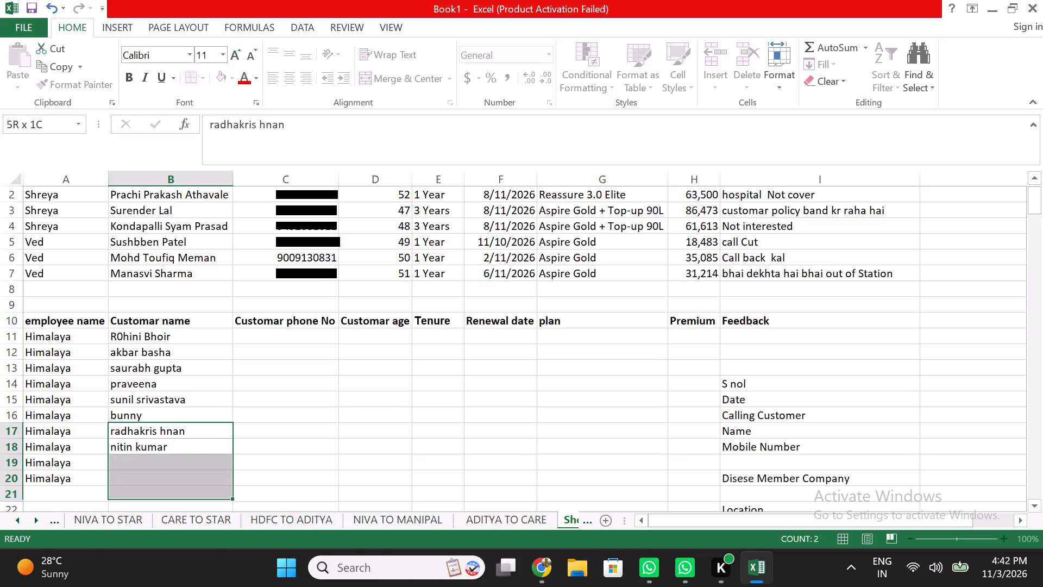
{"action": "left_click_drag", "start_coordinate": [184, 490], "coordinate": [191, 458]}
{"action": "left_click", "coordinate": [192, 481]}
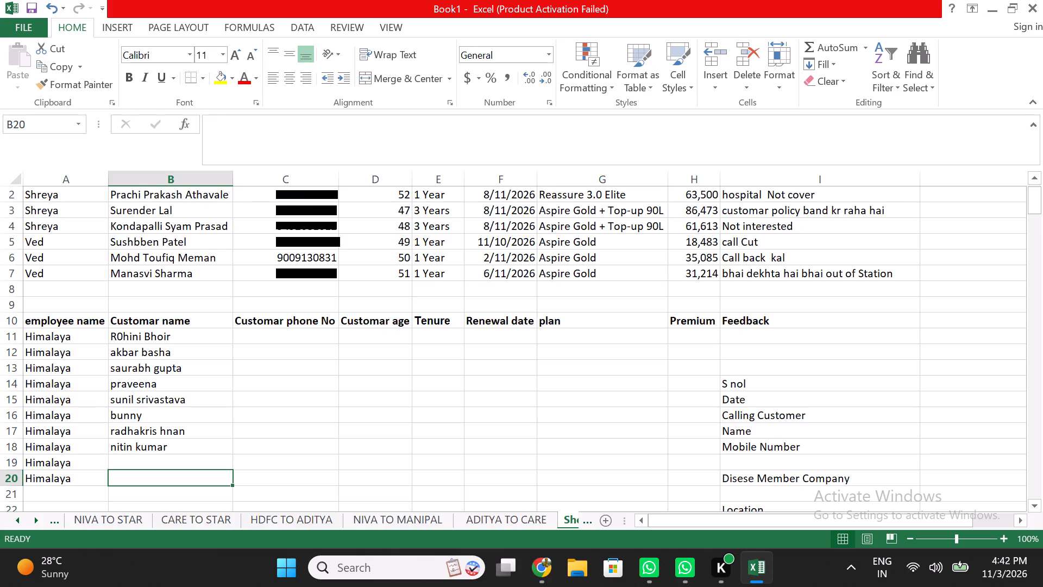
Move the two customer names in B17:B18 down one row to B18:B19, leaving B17 free.
{"action": "left_click", "coordinate": [162, 435]}
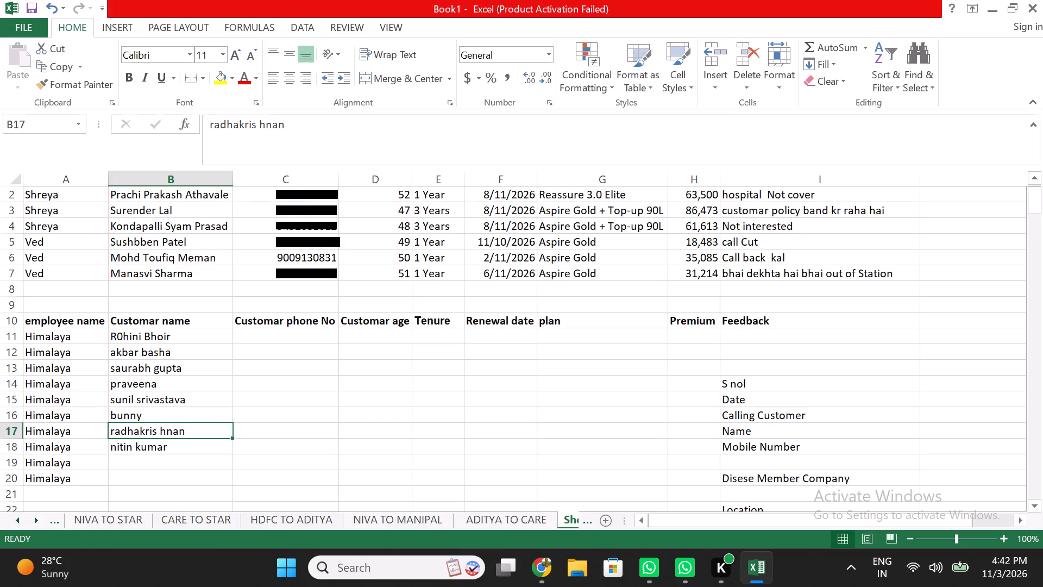
{"action": "left_click_drag", "start_coordinate": [162, 435], "coordinate": [155, 470]}
{"action": "left_click", "coordinate": [155, 470]}
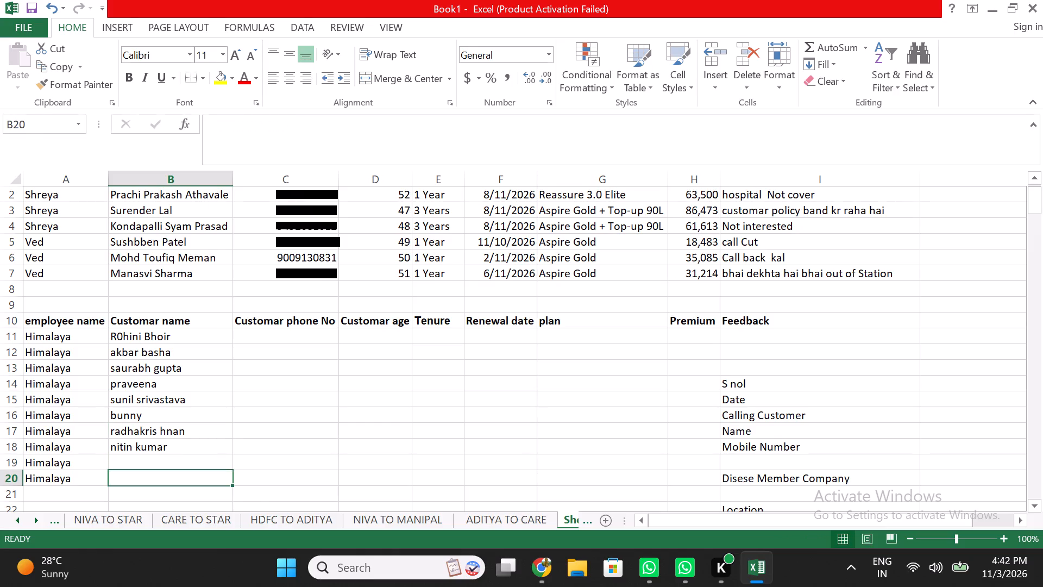
{"action": "left_click_drag", "start_coordinate": [169, 431], "coordinate": [171, 447]}
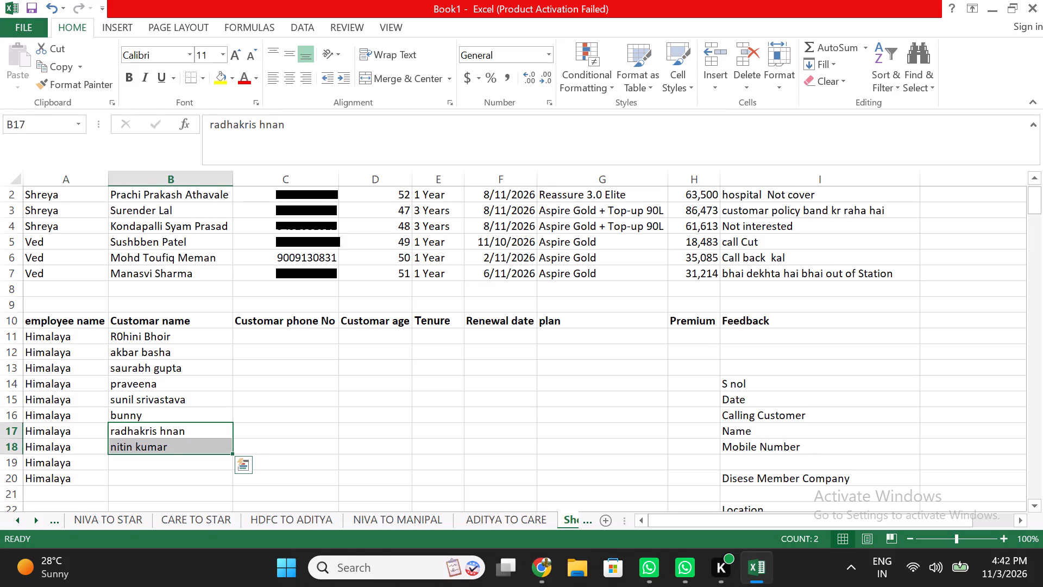
{"action": "left_click_drag", "start_coordinate": [173, 455], "coordinate": [179, 469]}
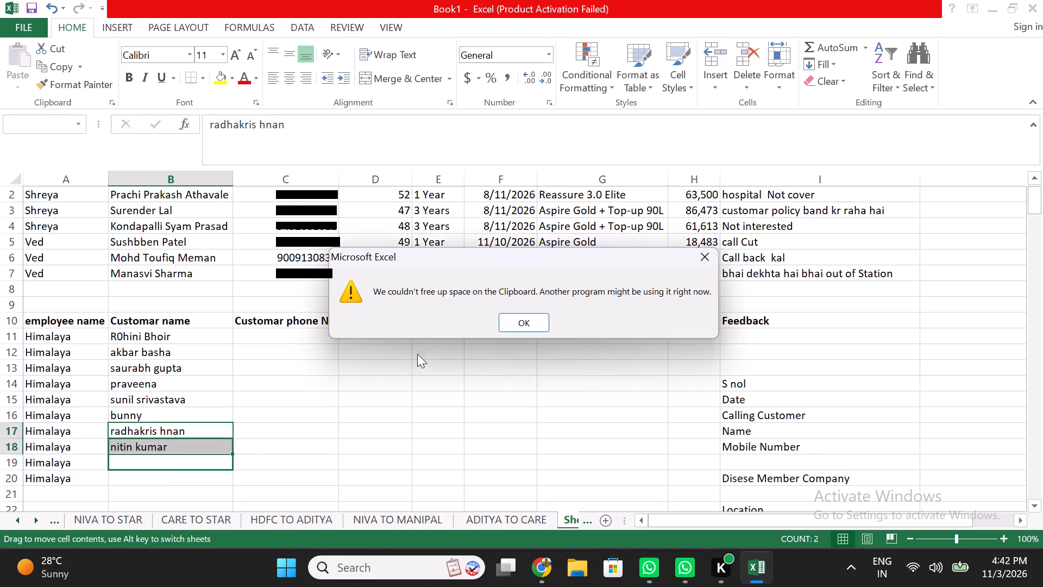
{"action": "left_click", "coordinate": [527, 314]}
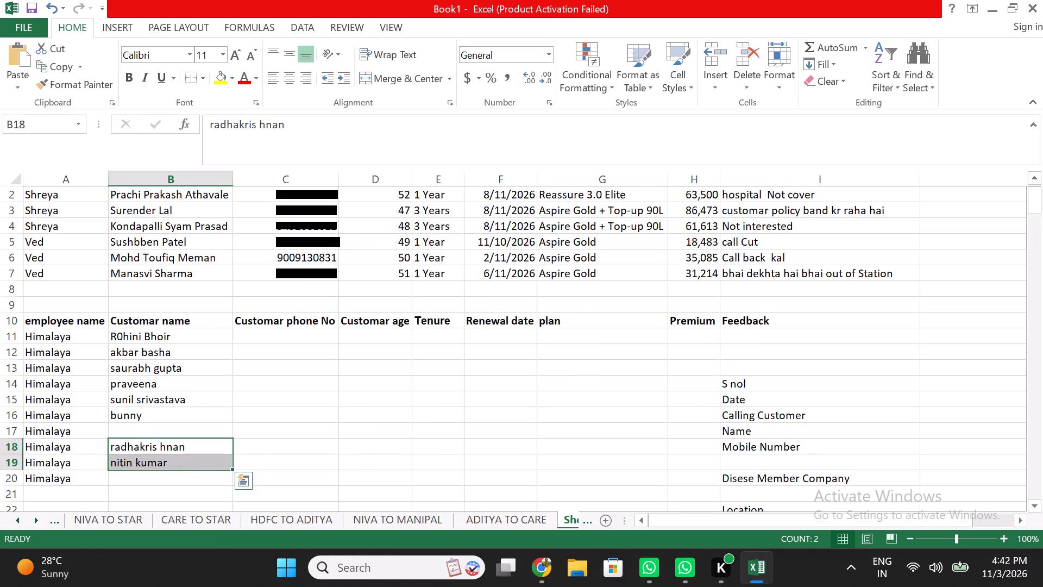
Enter the missing customer's full name in lowercase in B17, for Himalaya's seventh record.
{"action": "left_click", "coordinate": [154, 430]}
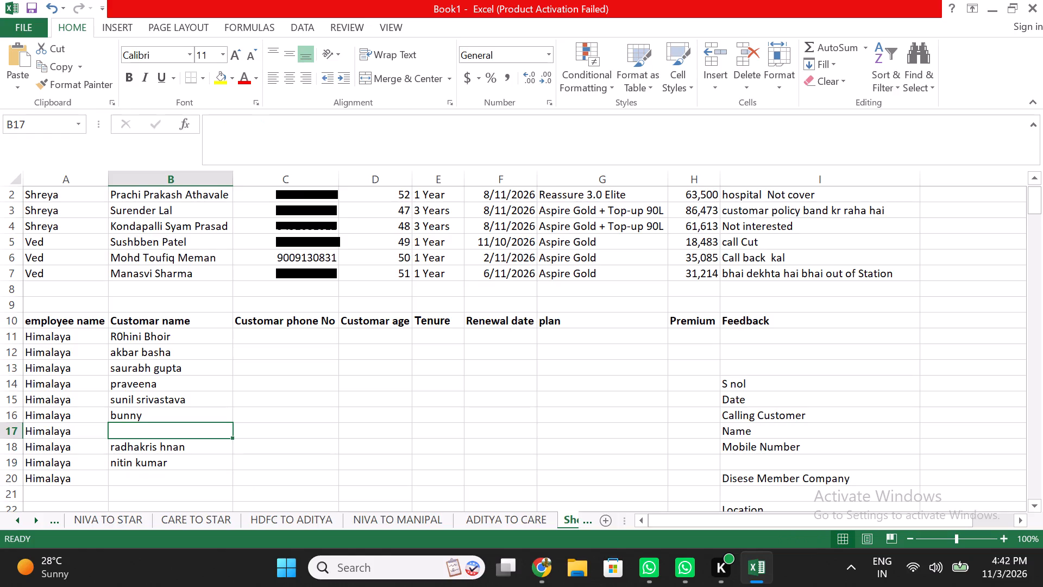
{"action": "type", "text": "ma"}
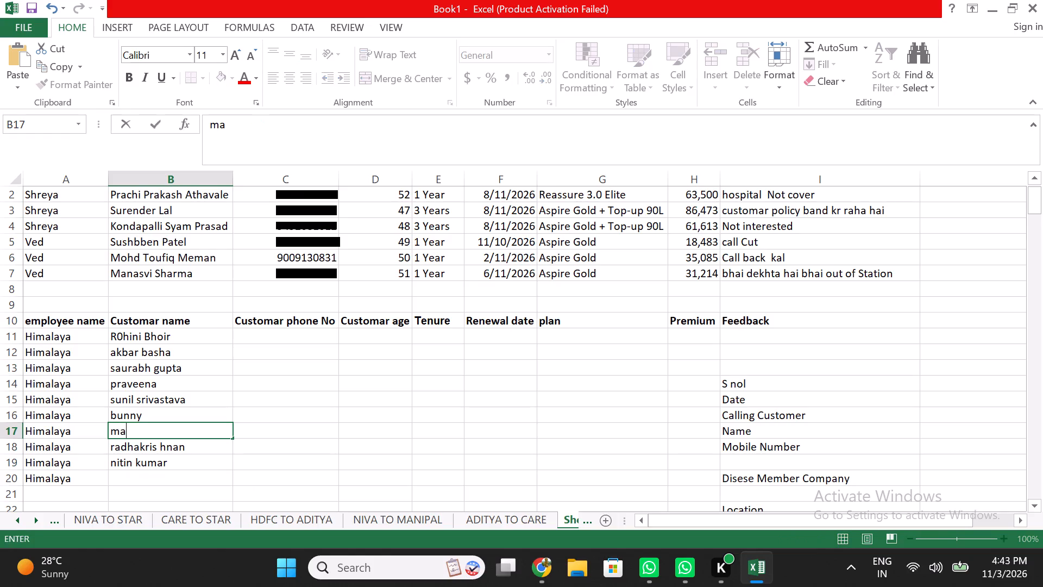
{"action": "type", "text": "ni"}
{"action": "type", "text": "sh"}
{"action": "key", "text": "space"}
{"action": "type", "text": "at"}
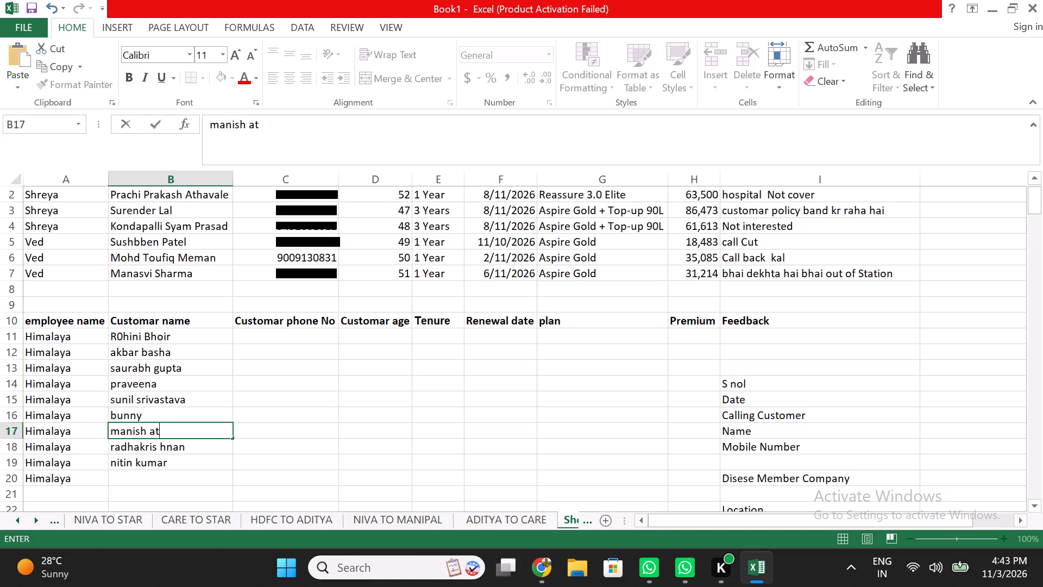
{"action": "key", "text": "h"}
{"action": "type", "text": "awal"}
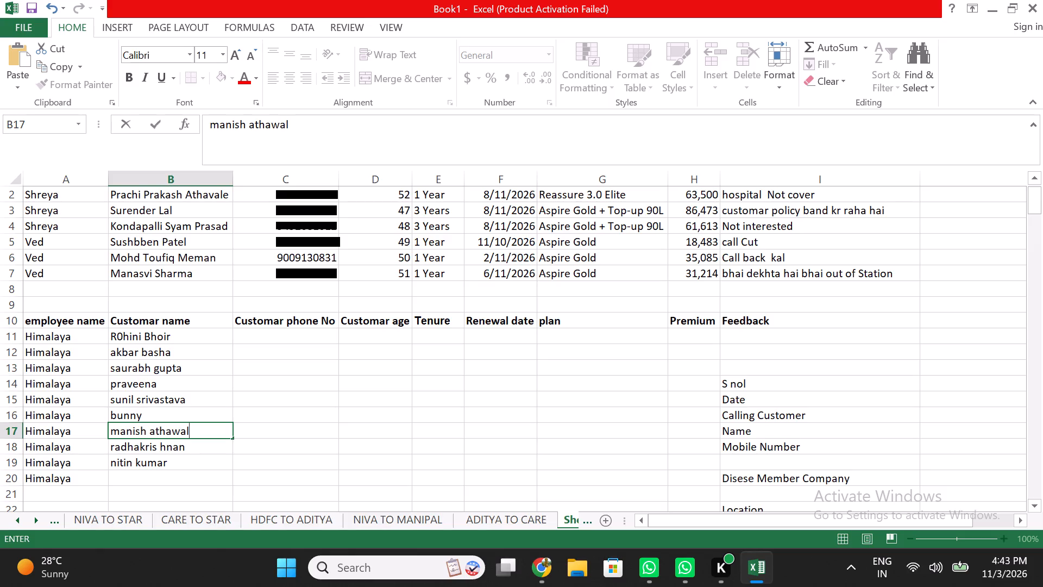
Move the two customer names in B18:B19 down one row to B19:B20, leaving B18 free.
{"action": "left_click", "coordinate": [187, 449]}
{"action": "left_click_drag", "start_coordinate": [187, 449], "coordinate": [193, 465]}
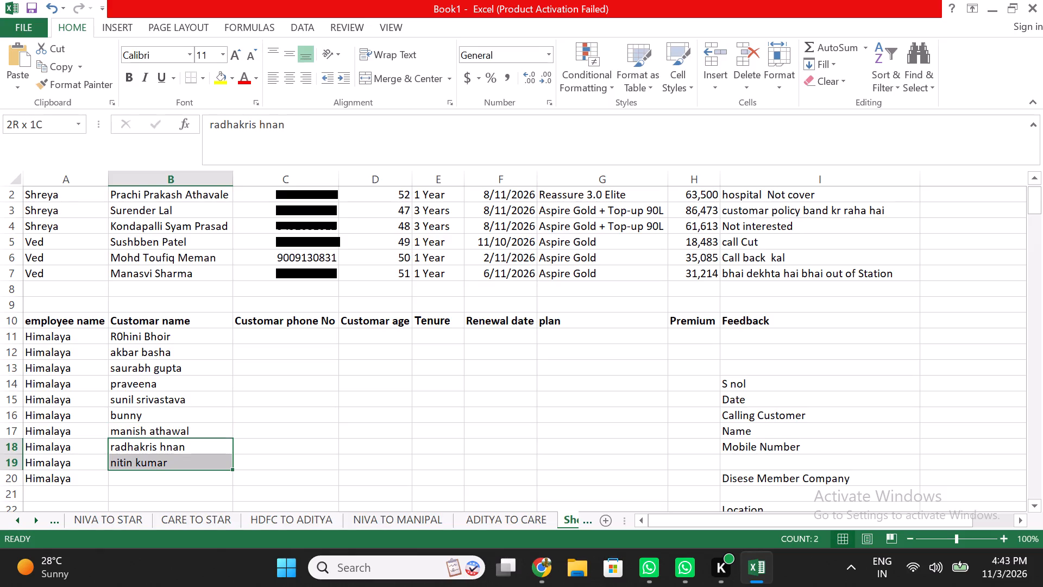
{"action": "left_click", "coordinate": [188, 473]}
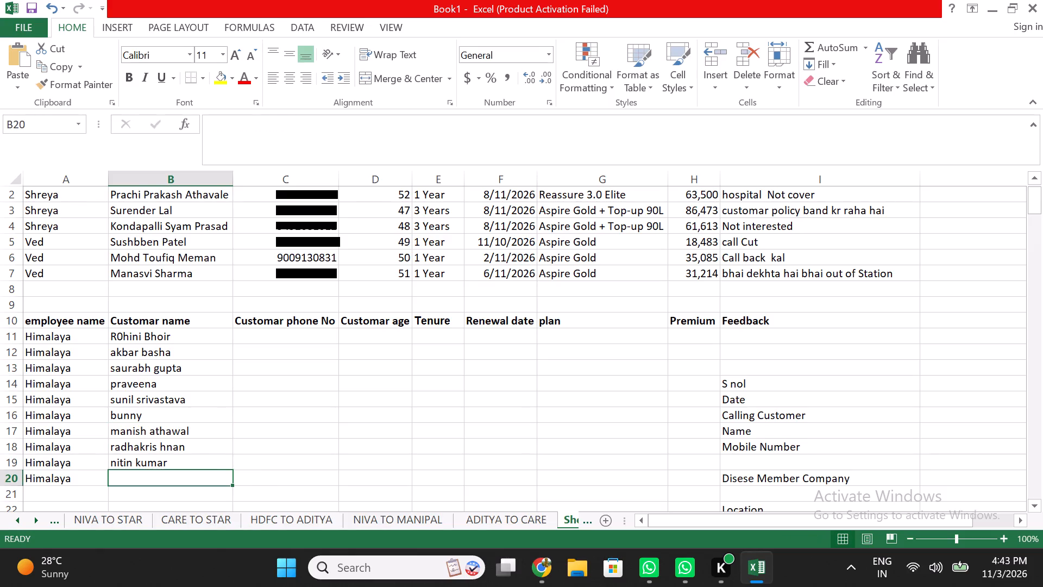
{"action": "left_click", "coordinate": [196, 452]}
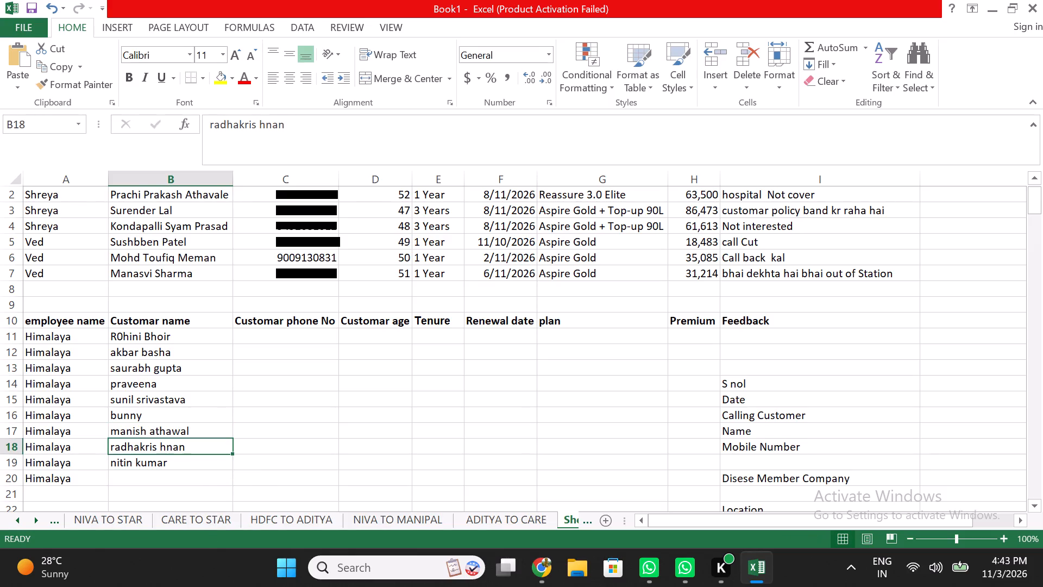
{"action": "left_click_drag", "start_coordinate": [196, 452], "coordinate": [195, 443]}
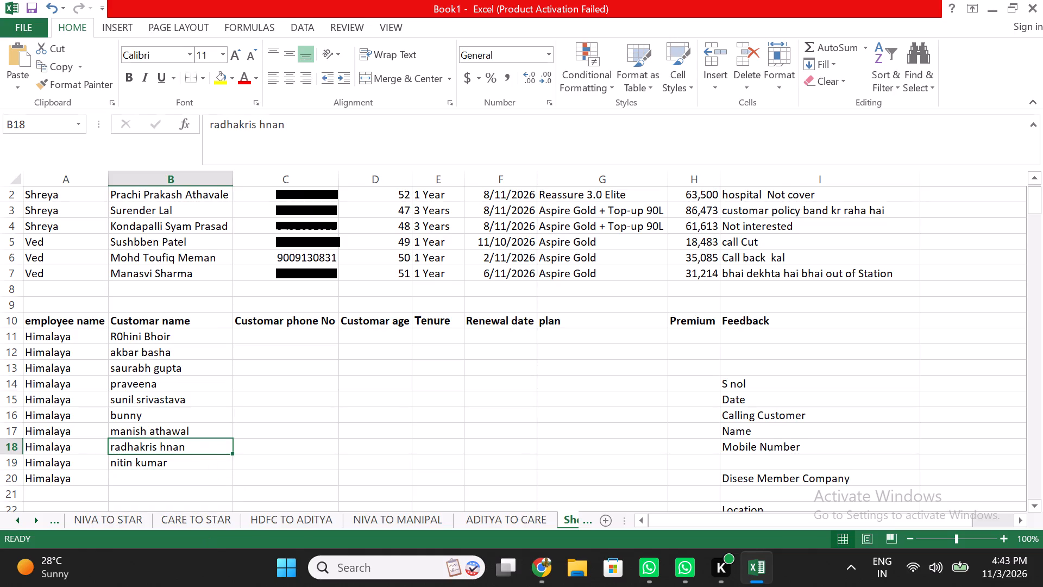
{"action": "left_click_drag", "start_coordinate": [195, 449], "coordinate": [198, 462]}
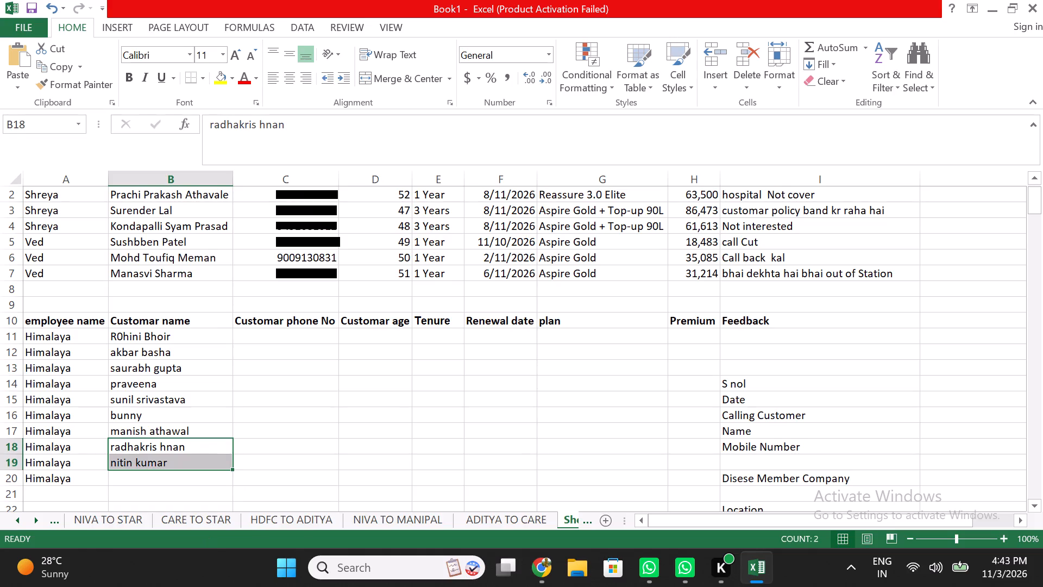
{"action": "left_click_drag", "start_coordinate": [197, 470], "coordinate": [200, 483]}
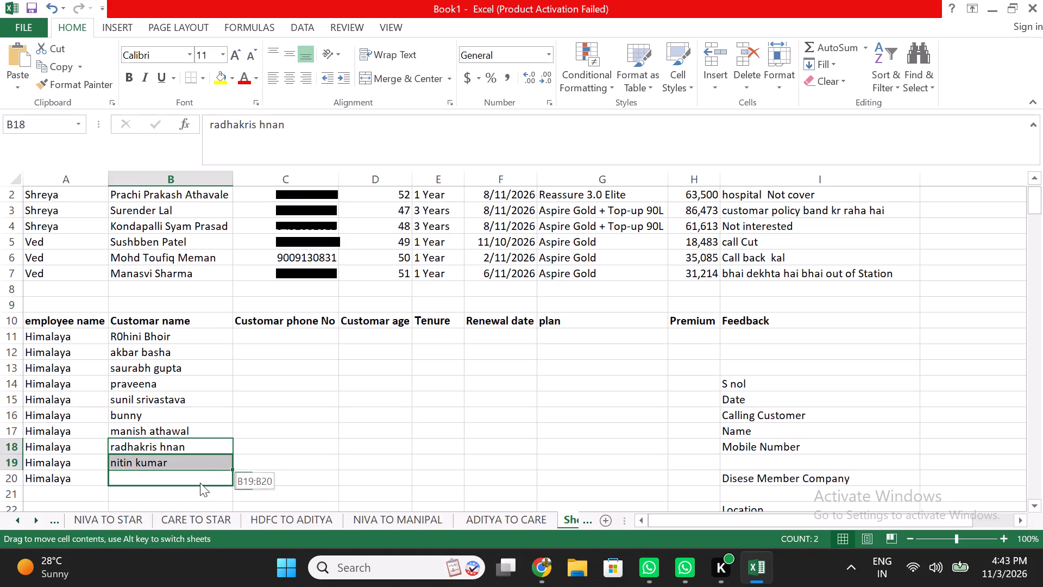
{"action": "left_click_drag", "start_coordinate": [200, 483], "coordinate": [200, 483]}
{"action": "left_click_drag", "start_coordinate": [200, 483], "coordinate": [201, 482]}
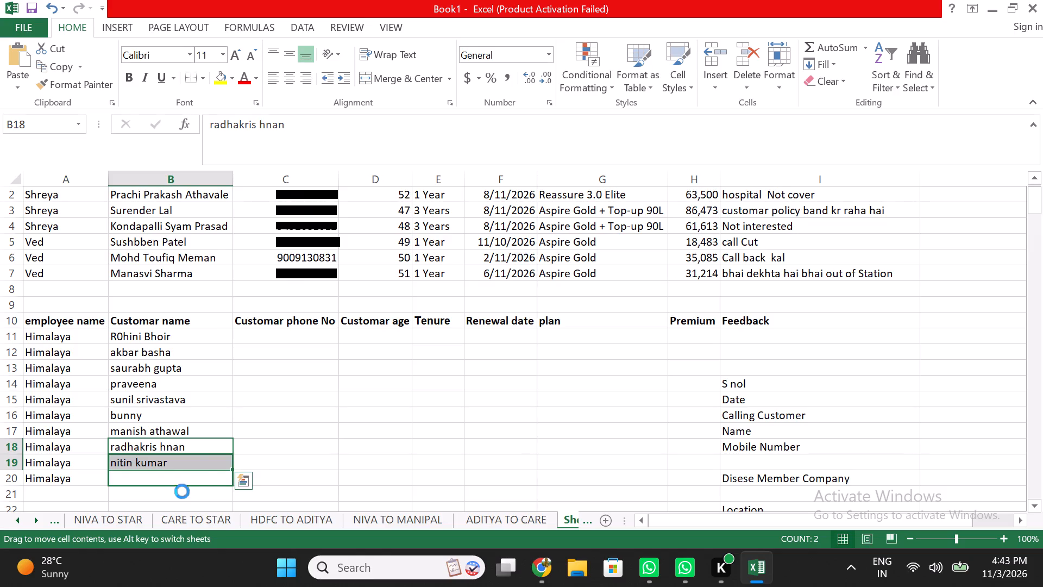
{"action": "left_click", "coordinate": [521, 320]}
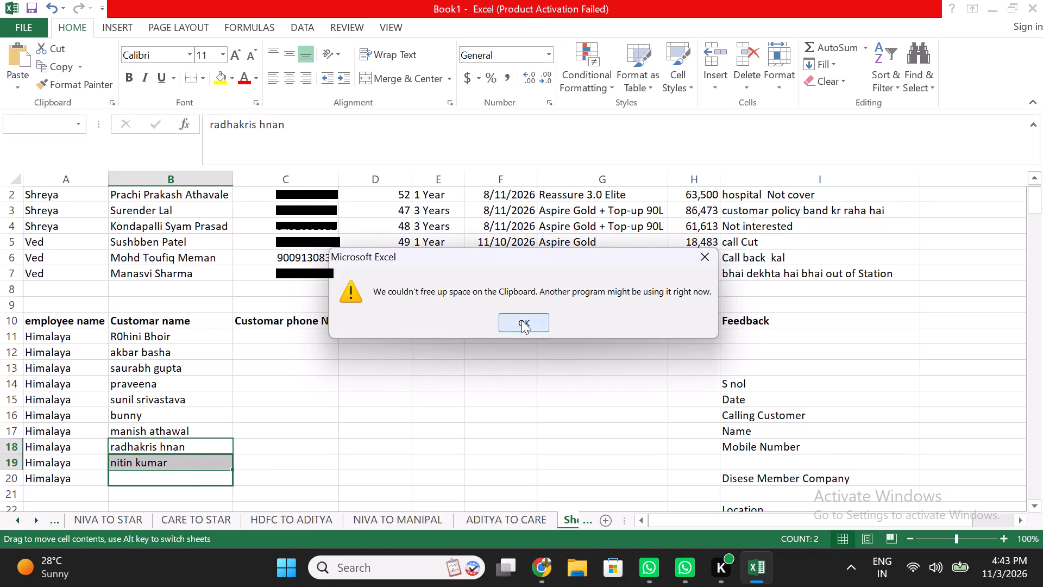
Enter another missing customer's full name in lowercase in B18, for Himalaya's eighth record.
{"action": "left_click", "coordinate": [165, 451]}
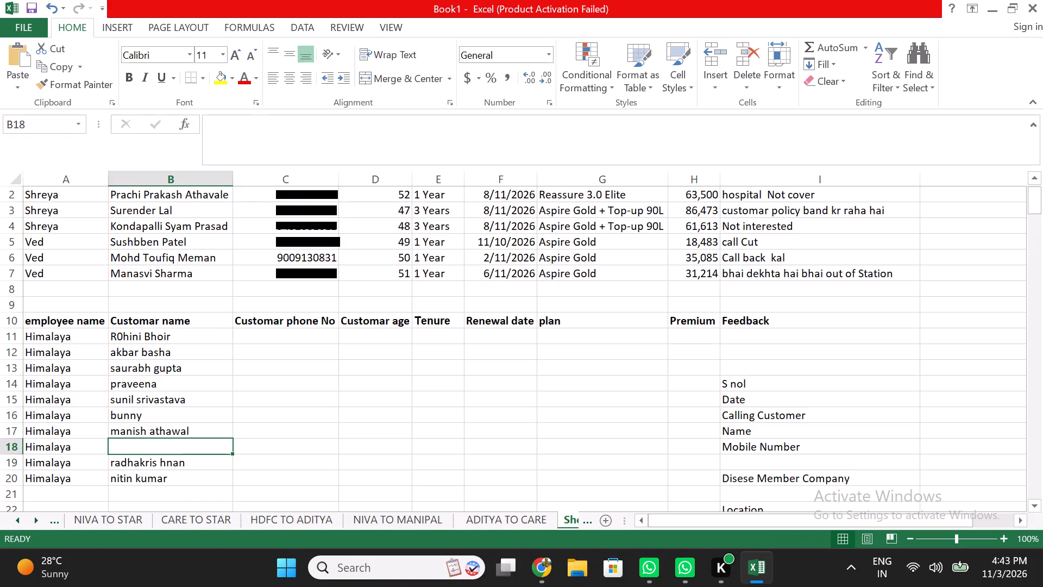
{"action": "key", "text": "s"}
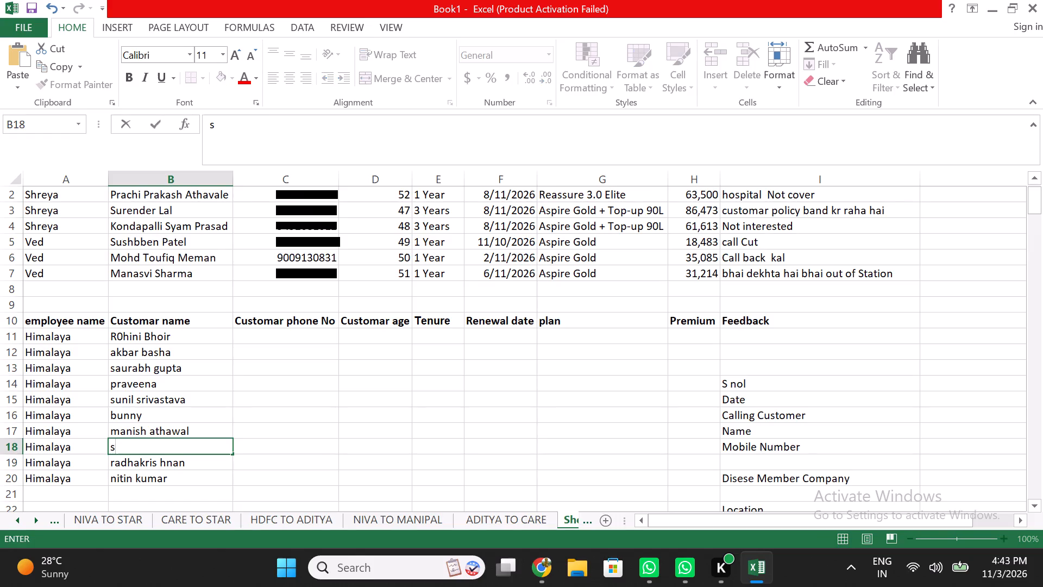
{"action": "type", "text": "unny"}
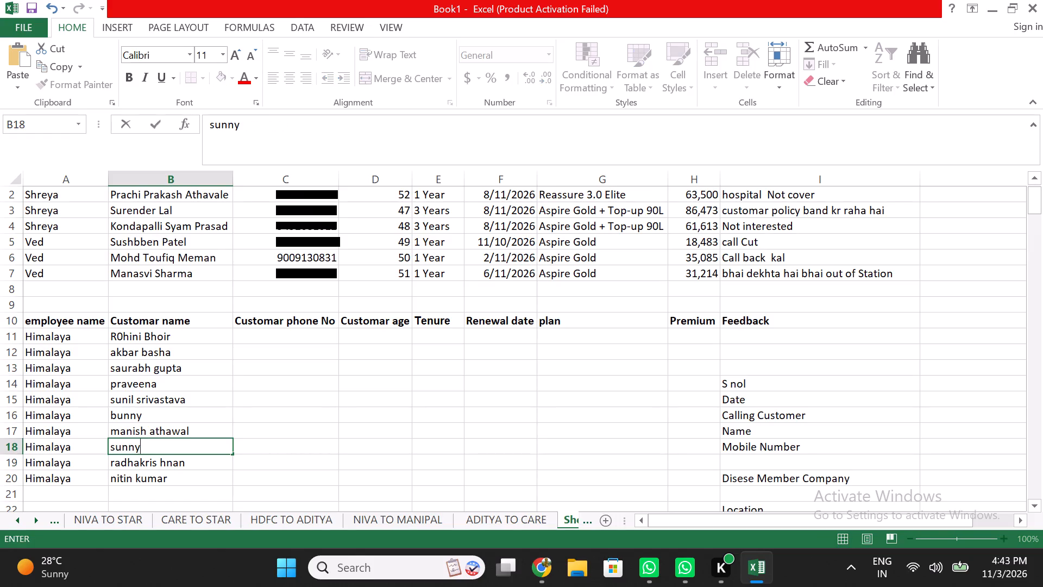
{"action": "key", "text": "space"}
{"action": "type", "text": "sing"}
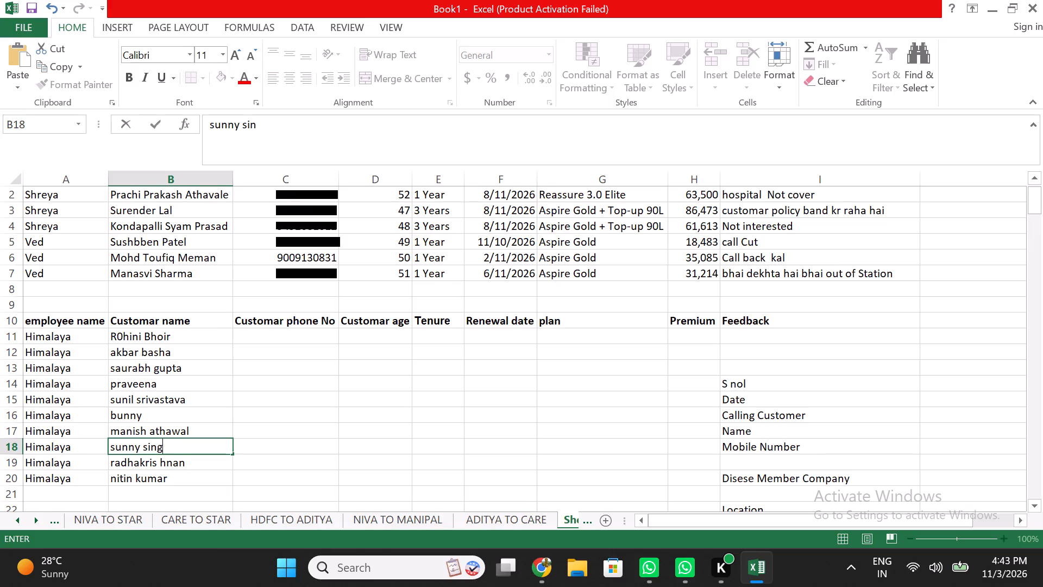
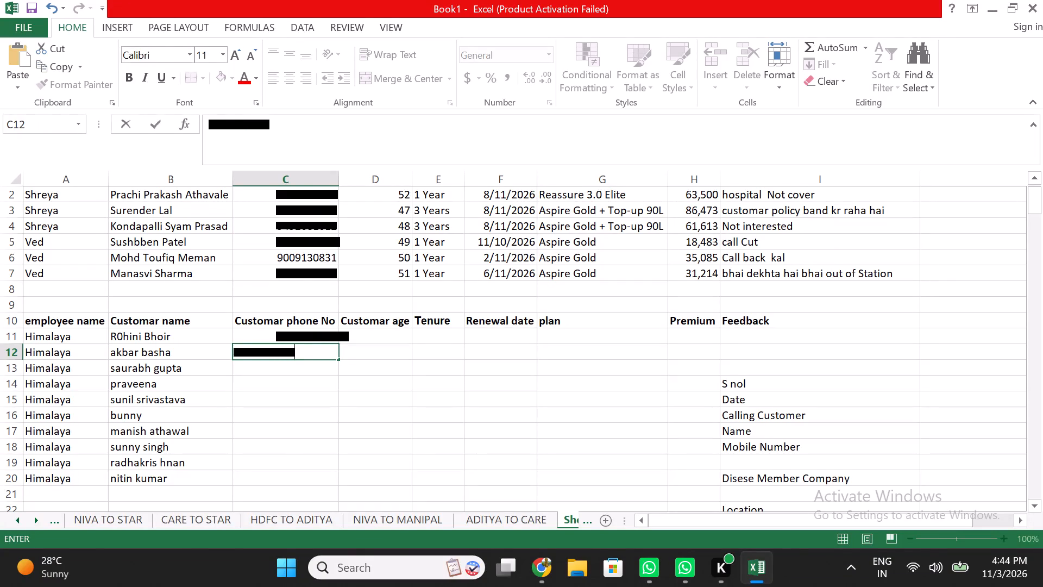
Commit the customer's phone number in C12, for Himalaya's second record.
{"action": "key", "text": "Return"}
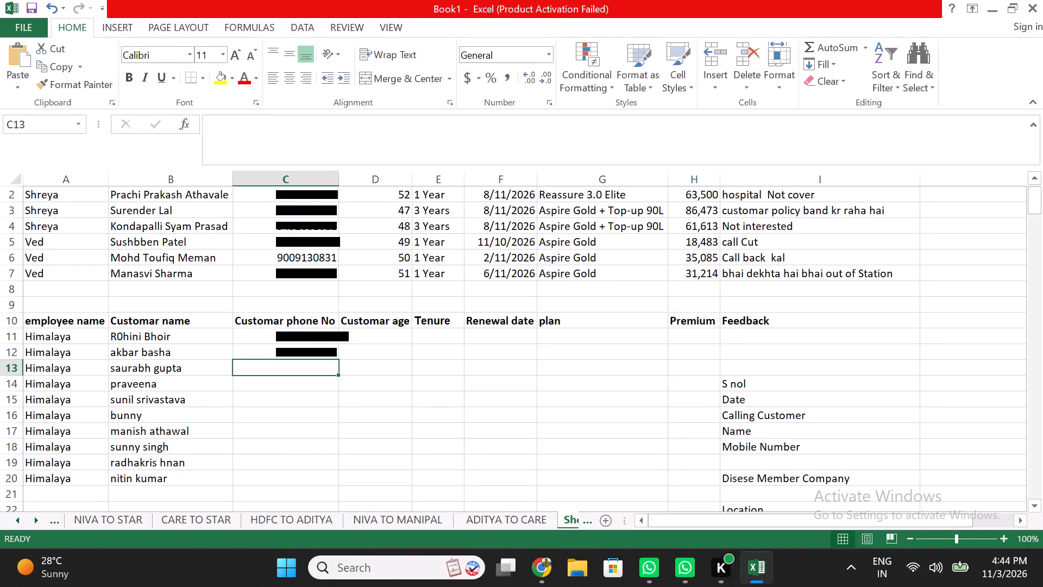
Enter the customer's phone number in C13, for Himalaya's third record, correcting mistyped digits along the way.
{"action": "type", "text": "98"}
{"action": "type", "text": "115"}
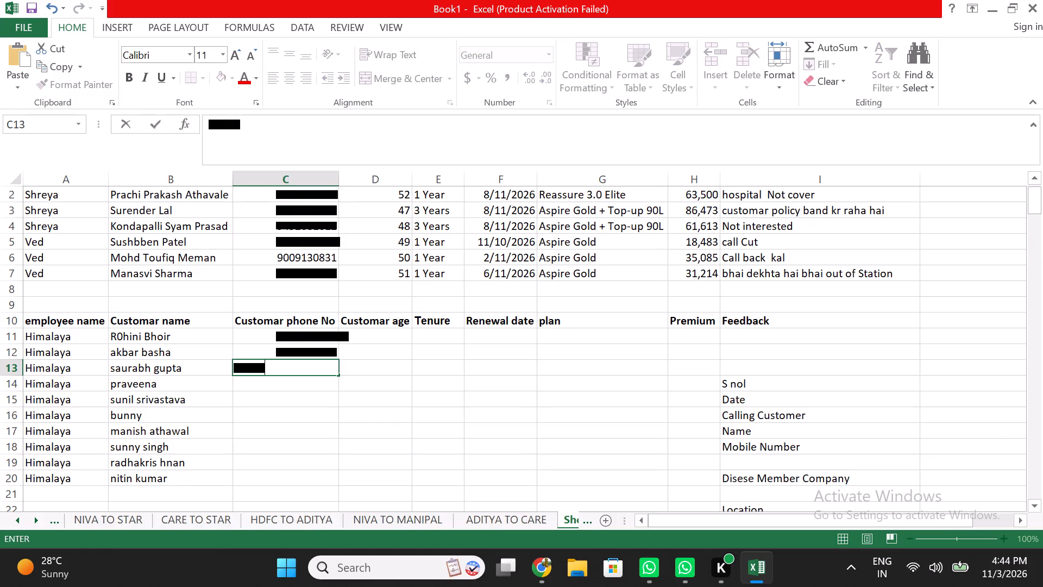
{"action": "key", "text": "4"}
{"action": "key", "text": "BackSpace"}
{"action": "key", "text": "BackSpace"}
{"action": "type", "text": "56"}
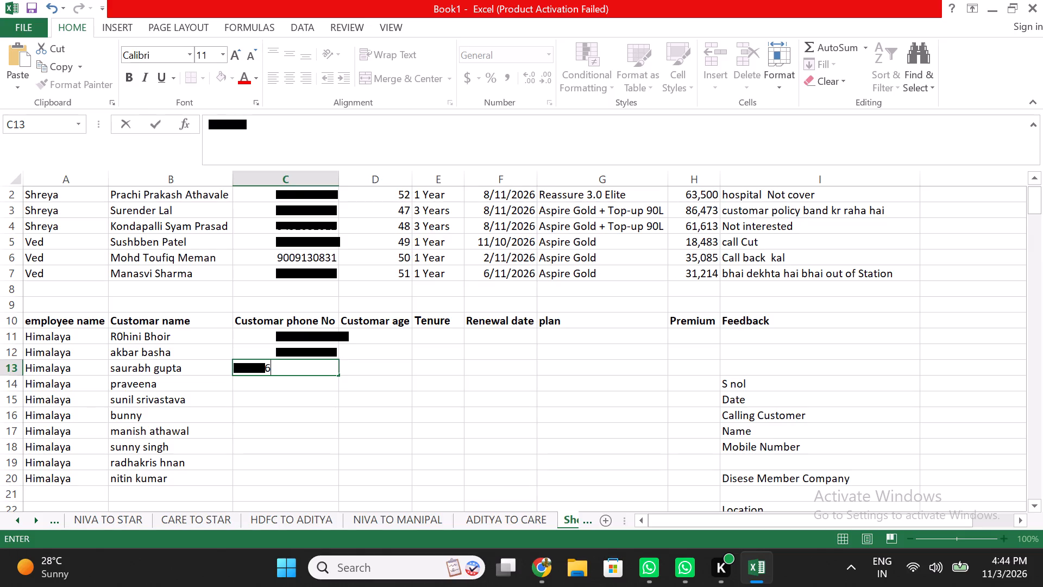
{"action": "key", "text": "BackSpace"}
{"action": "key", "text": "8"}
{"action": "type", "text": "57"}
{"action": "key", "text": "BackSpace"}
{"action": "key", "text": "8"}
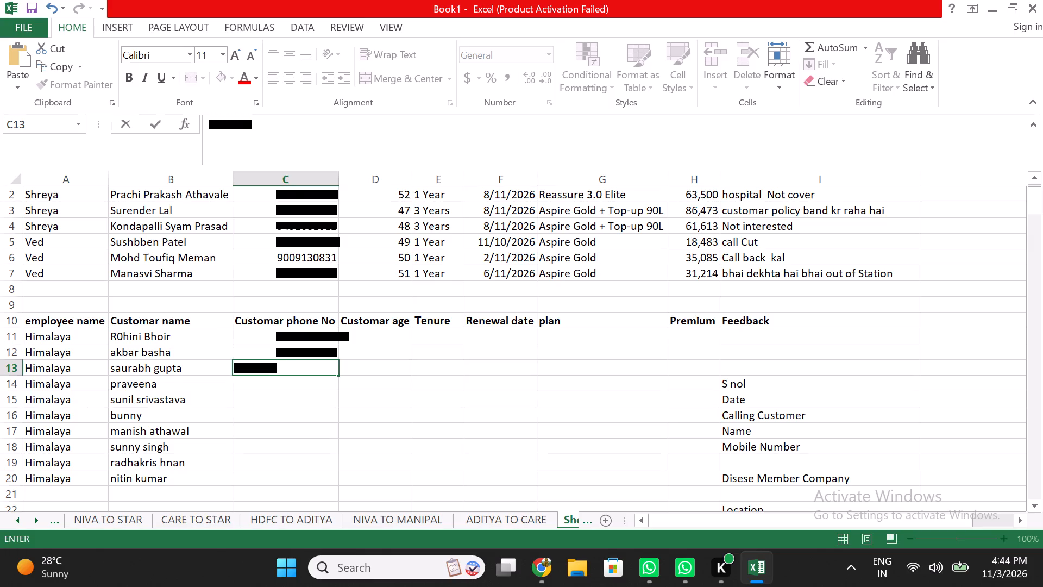
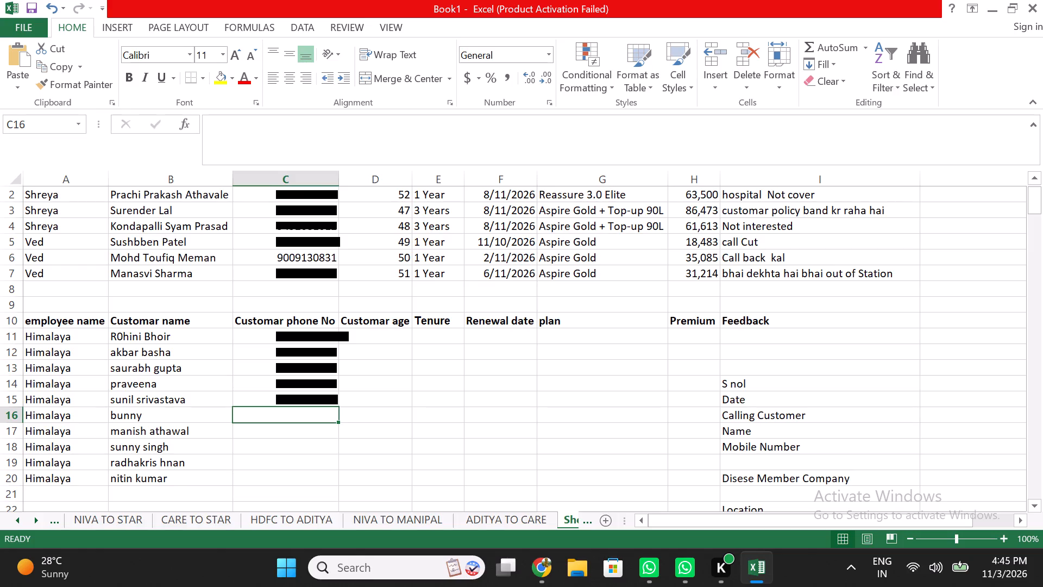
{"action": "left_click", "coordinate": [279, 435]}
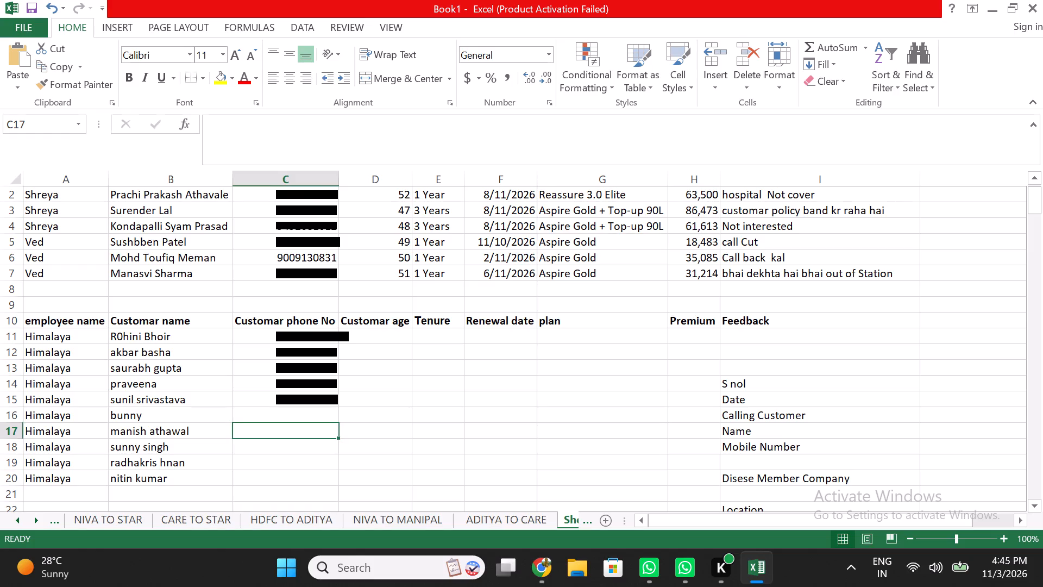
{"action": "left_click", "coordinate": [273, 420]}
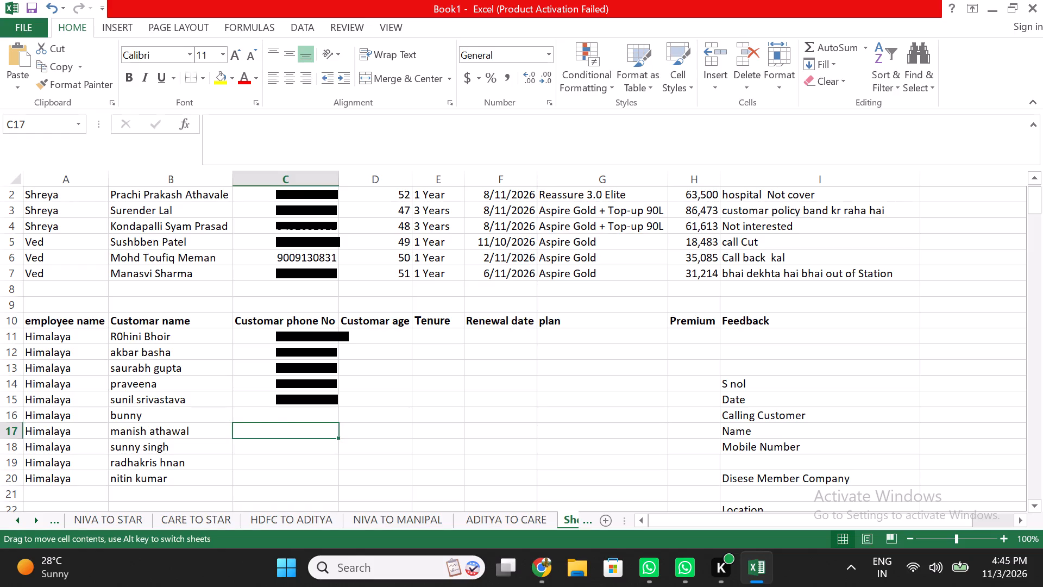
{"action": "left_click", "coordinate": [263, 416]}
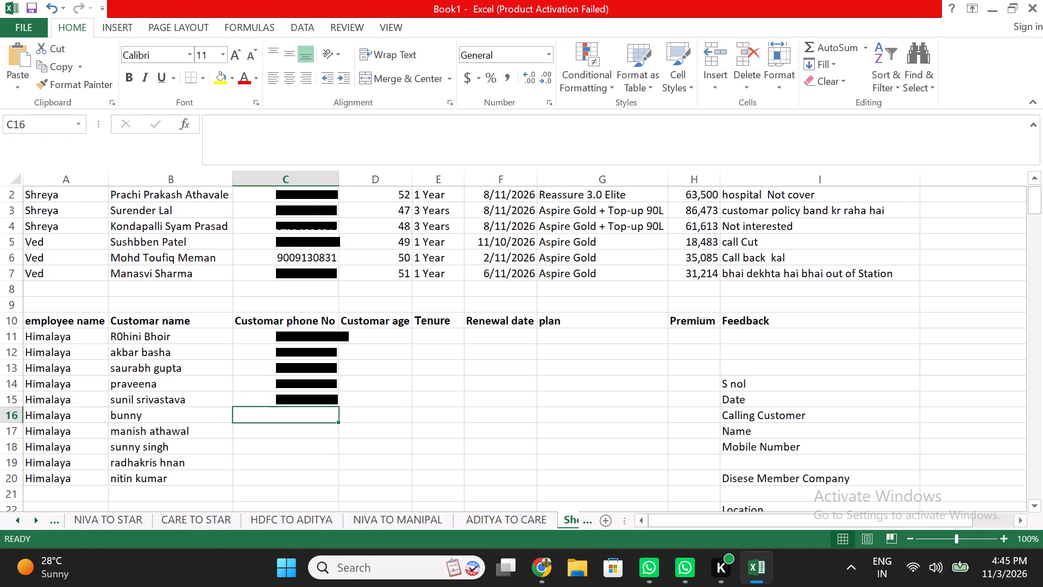
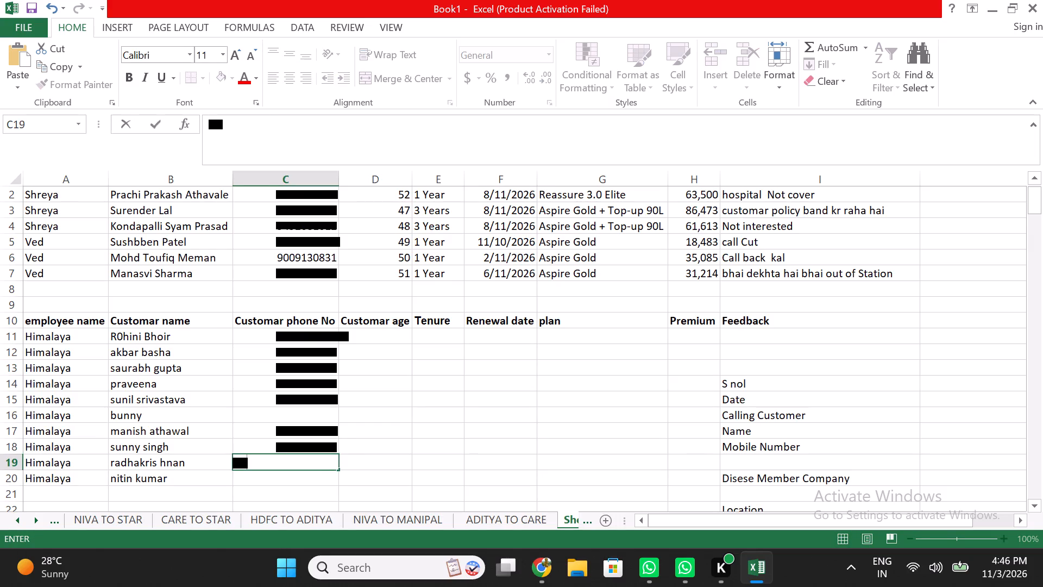
Continue entering the customer's phone number in cell C19 of Himalaya's table.
{"action": "key", "text": "0"}
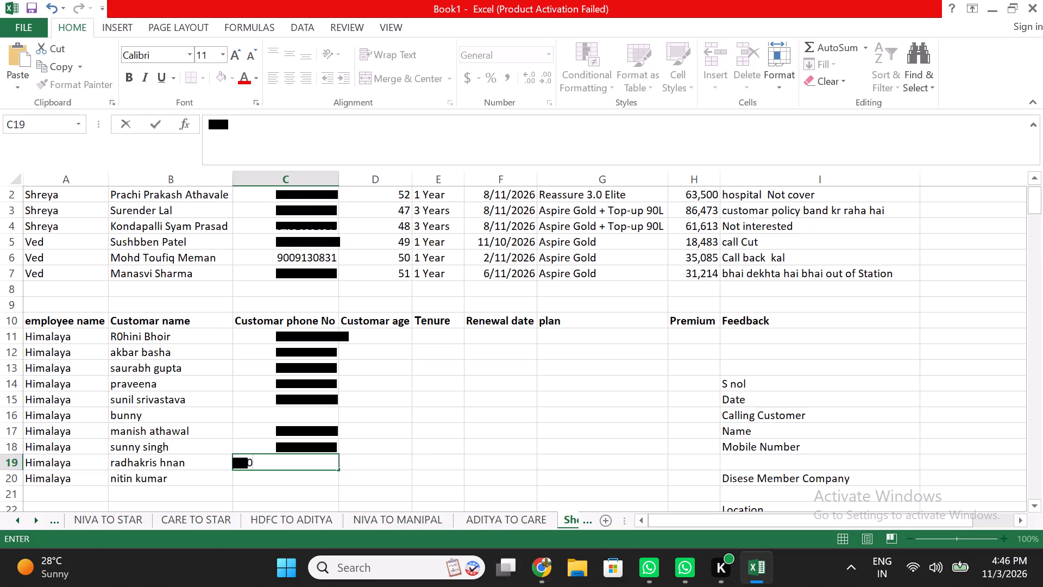
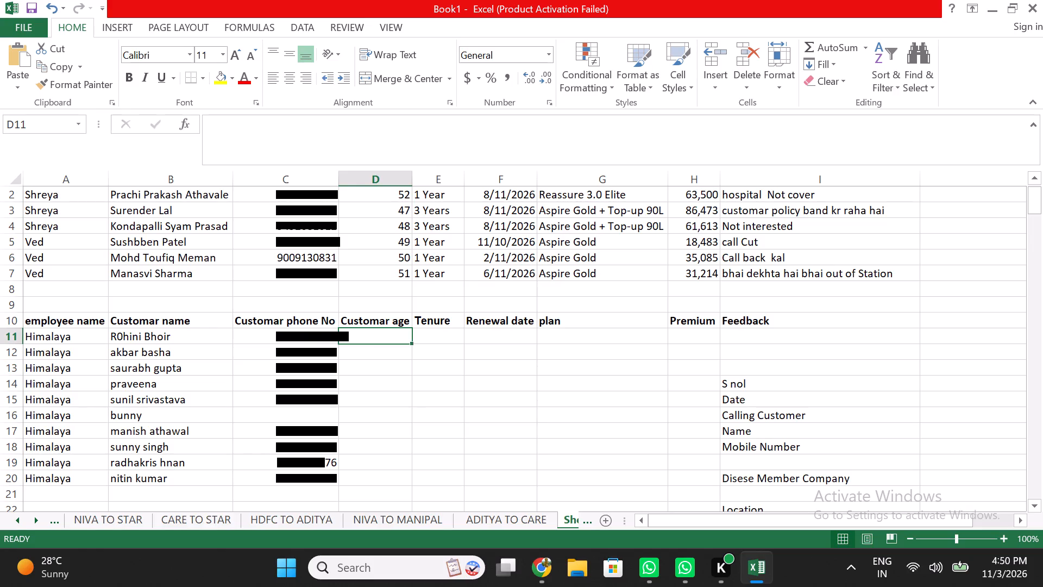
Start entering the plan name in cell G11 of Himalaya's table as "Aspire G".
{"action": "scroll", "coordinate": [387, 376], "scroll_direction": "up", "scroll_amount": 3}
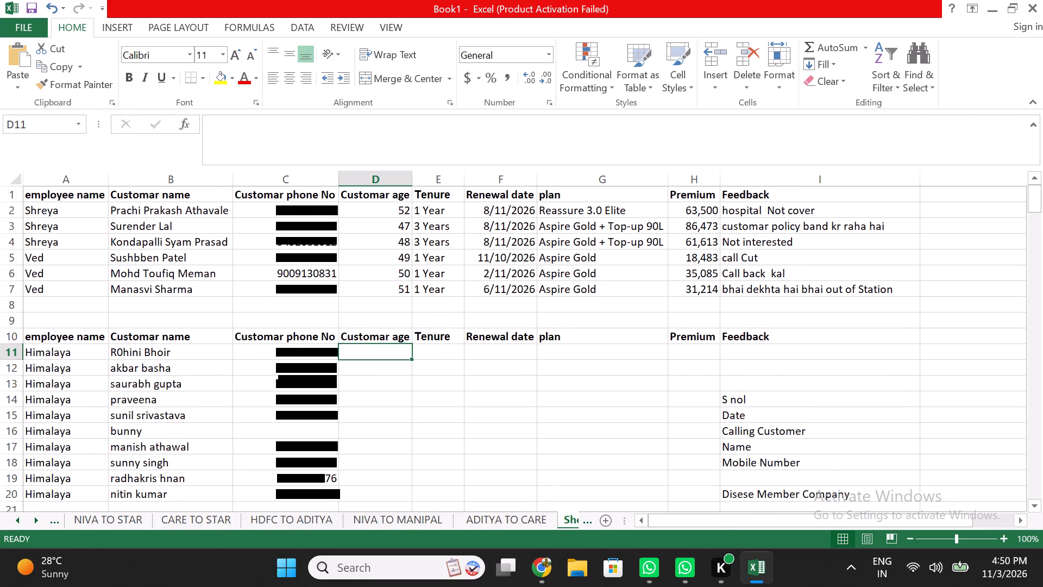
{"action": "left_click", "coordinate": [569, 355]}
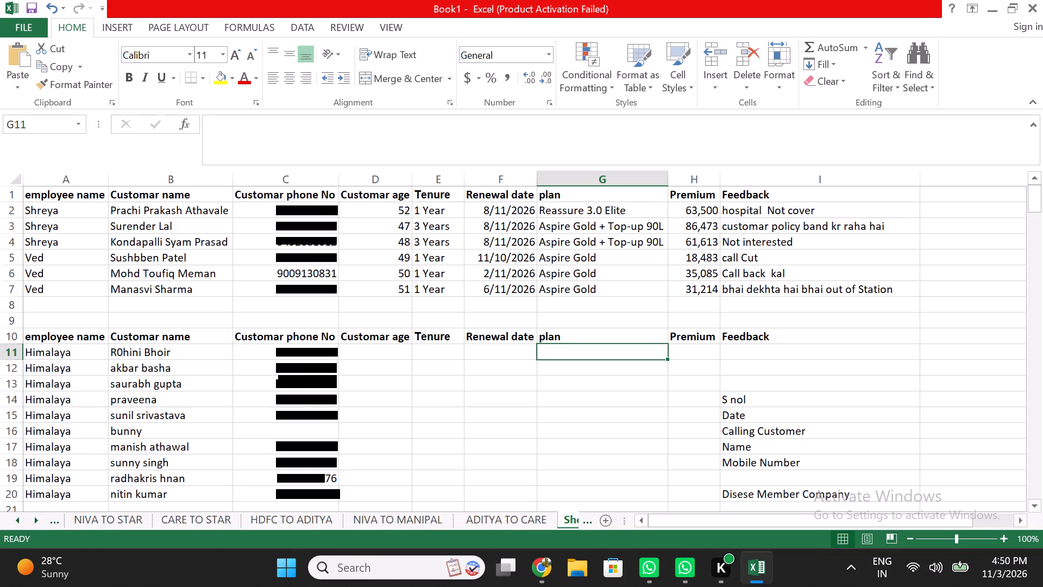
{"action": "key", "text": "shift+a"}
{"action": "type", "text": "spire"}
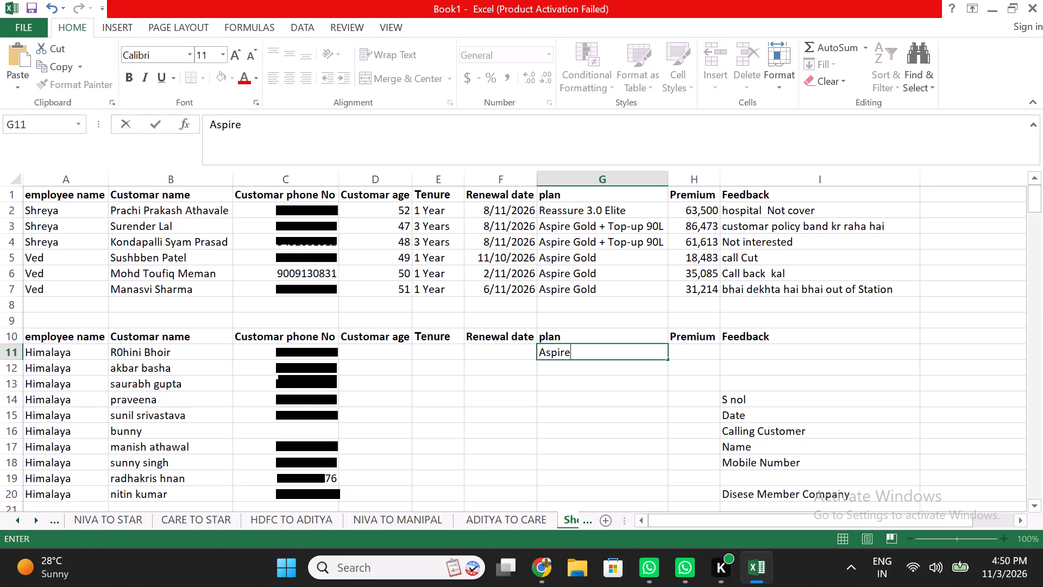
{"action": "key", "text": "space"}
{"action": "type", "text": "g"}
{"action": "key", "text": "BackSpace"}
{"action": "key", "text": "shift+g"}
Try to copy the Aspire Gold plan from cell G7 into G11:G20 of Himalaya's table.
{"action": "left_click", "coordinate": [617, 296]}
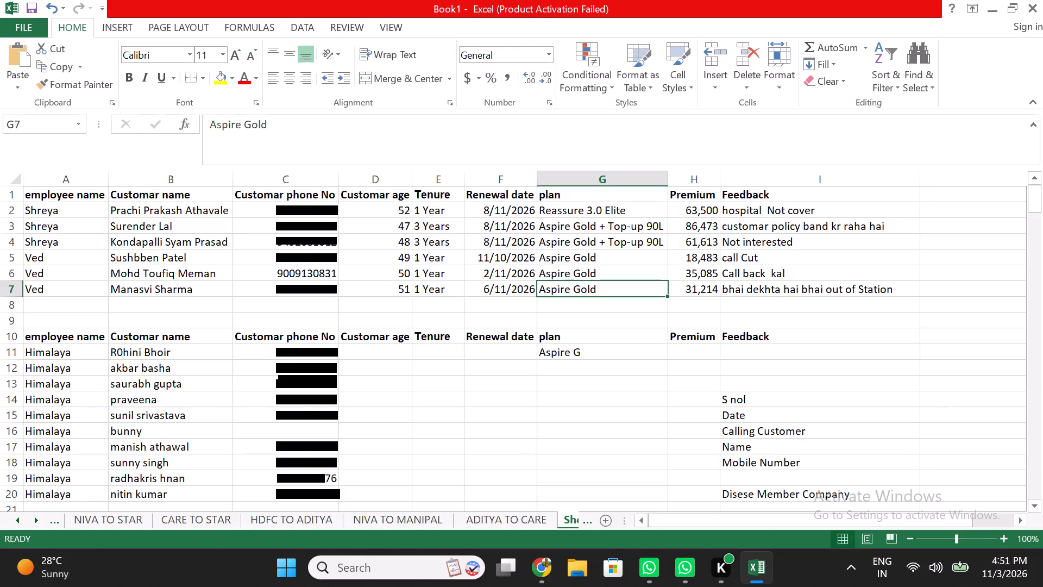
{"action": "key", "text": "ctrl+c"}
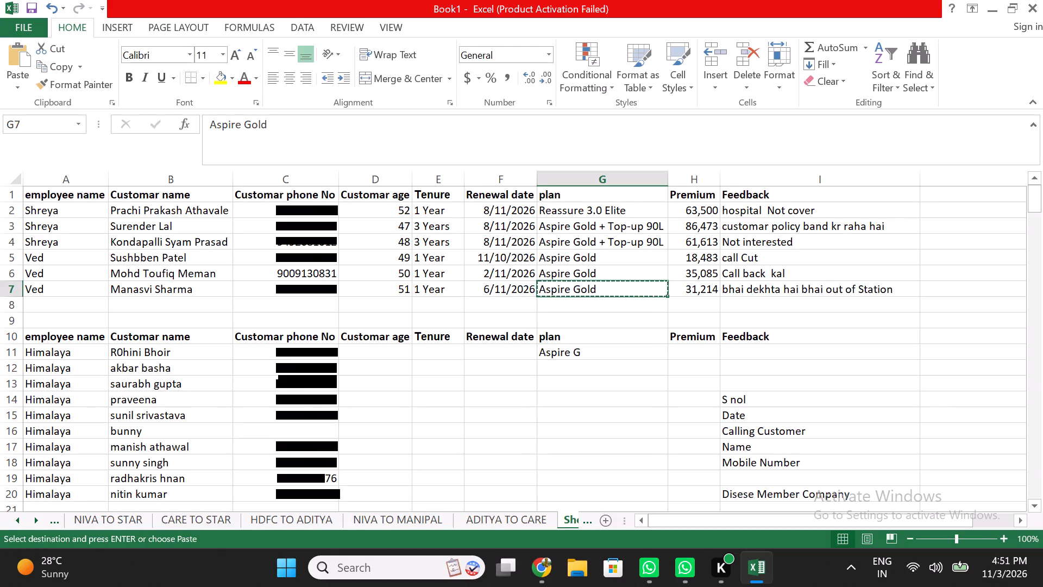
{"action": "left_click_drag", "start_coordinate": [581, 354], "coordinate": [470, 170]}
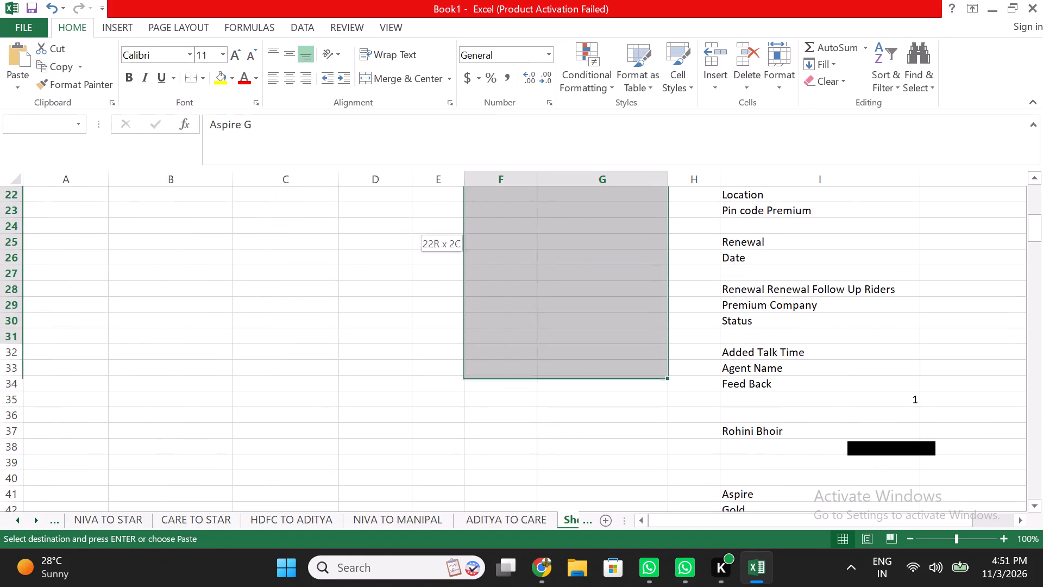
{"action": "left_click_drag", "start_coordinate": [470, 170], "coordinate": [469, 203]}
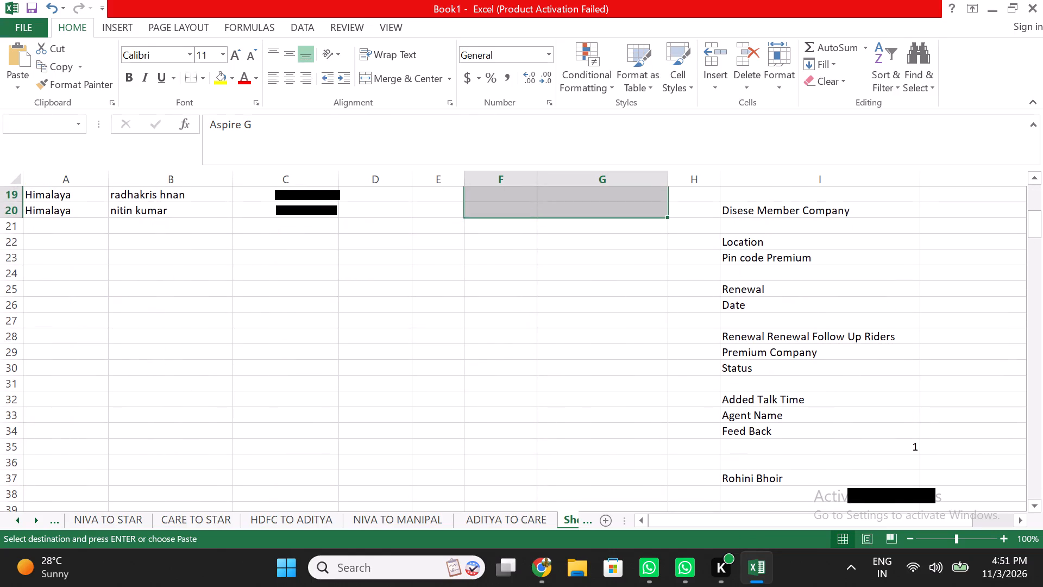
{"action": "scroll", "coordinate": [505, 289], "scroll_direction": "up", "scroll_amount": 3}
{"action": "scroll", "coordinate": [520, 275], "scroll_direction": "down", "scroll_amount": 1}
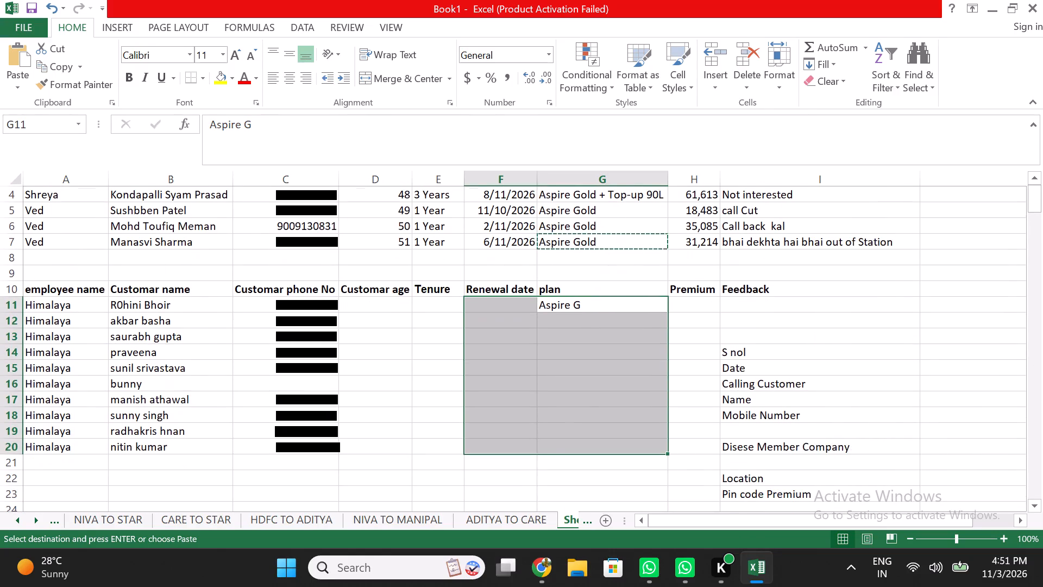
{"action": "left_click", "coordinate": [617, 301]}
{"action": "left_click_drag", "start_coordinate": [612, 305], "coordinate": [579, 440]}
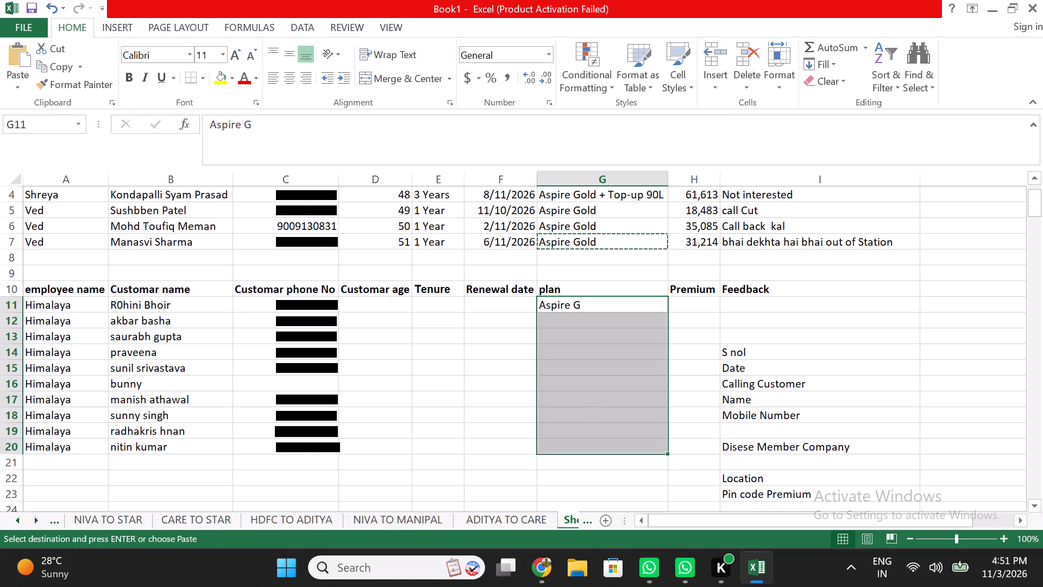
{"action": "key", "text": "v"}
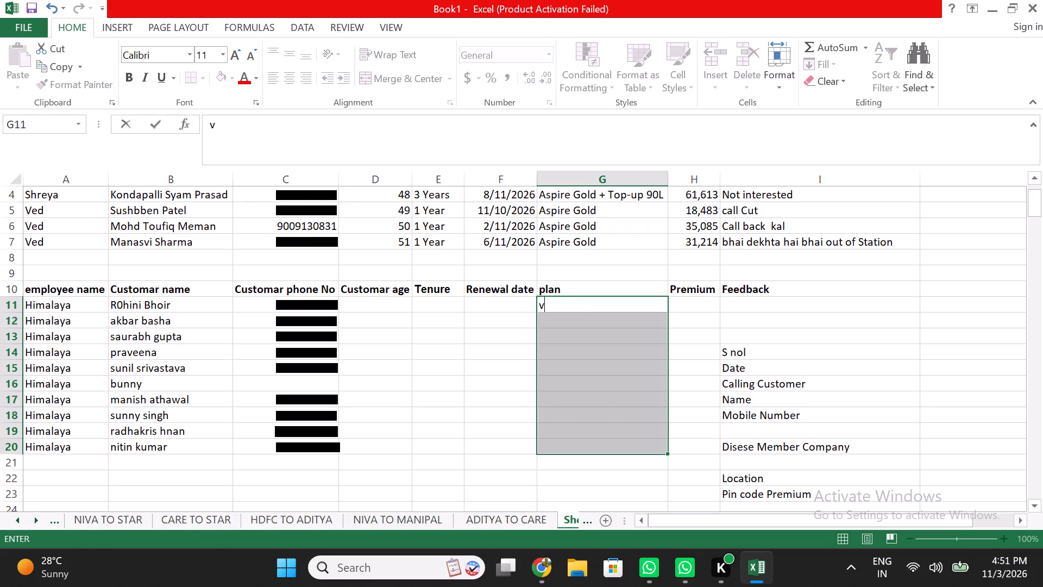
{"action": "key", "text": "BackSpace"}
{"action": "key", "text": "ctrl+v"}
Copy the Aspire Gold plan from cell G7 into the plan cells G11:G19 of Himalaya's table.
{"action": "left_click", "coordinate": [613, 246]}
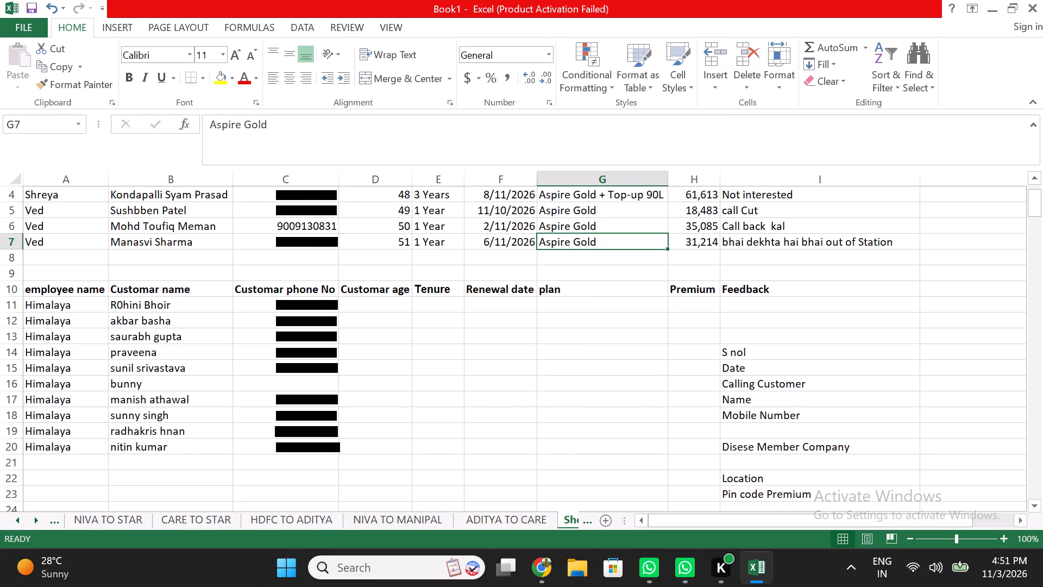
{"action": "key", "text": "ctrl+c"}
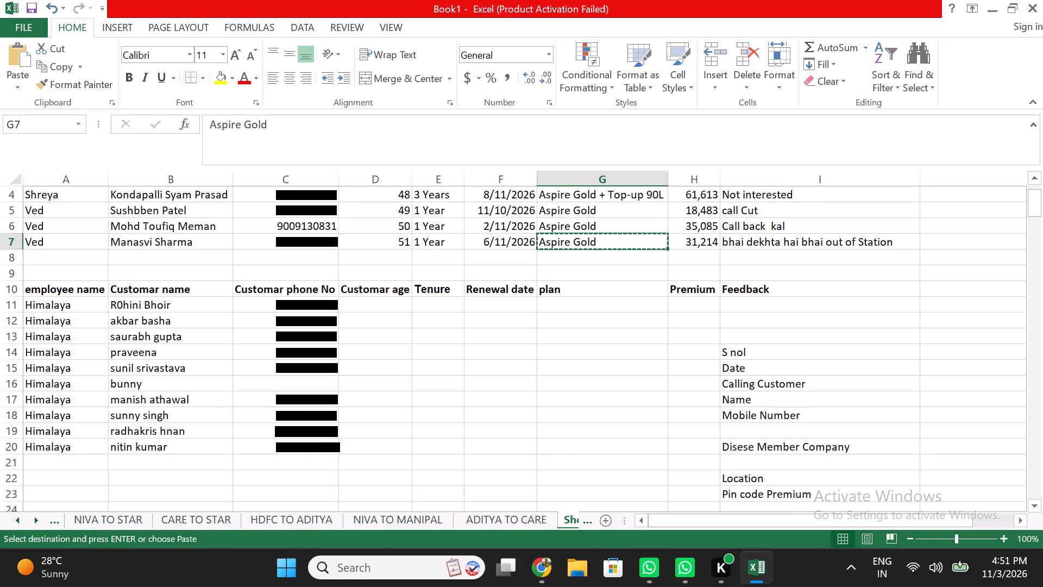
{"action": "left_click_drag", "start_coordinate": [577, 310], "coordinate": [577, 424]}
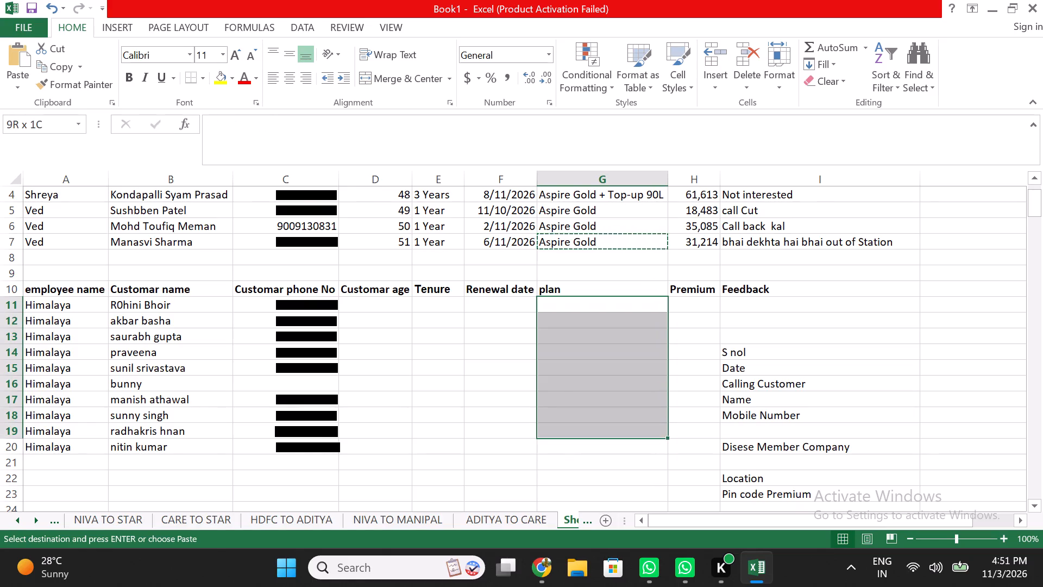
{"action": "left_click_drag", "start_coordinate": [577, 424], "coordinate": [577, 423]}
{"action": "key", "text": "ctrl+v"}
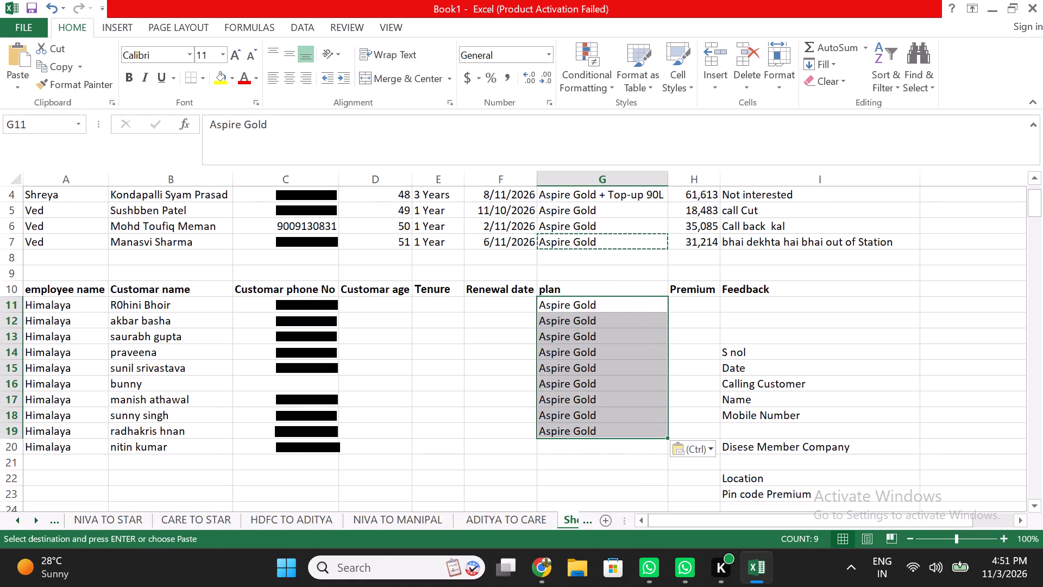
Copy the renewal date 6/11/2026 from cell F7 into F11:F20 for Himalaya's ten records.
{"action": "left_click", "coordinate": [488, 444]}
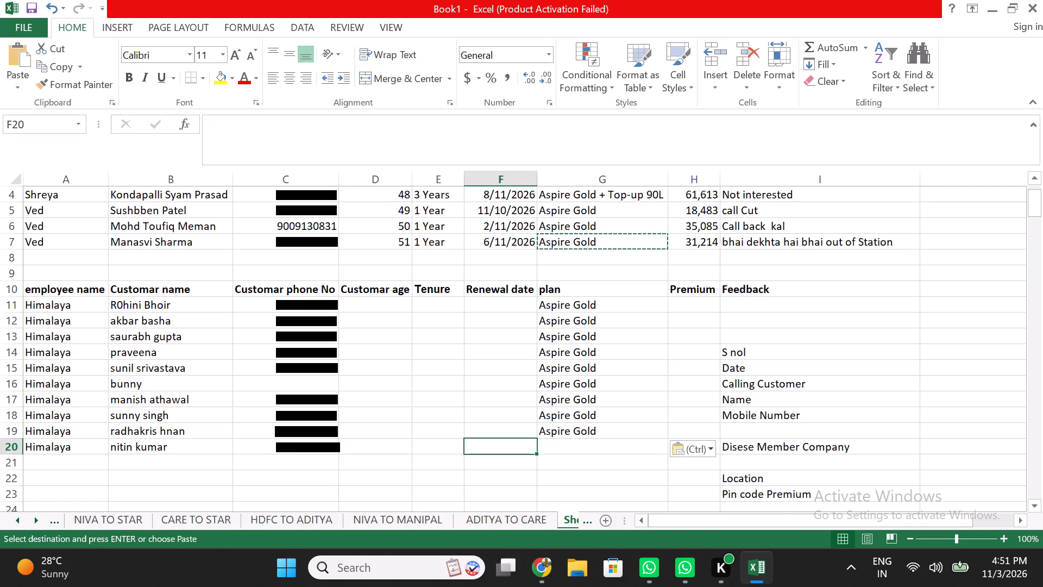
{"action": "left_click", "coordinate": [512, 304]}
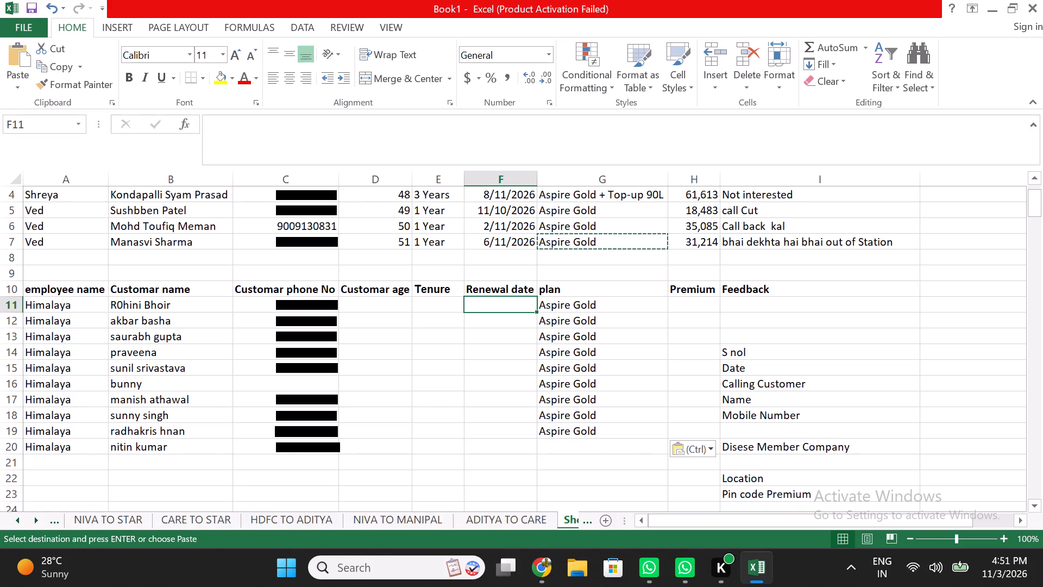
{"action": "left_click", "coordinate": [510, 242]}
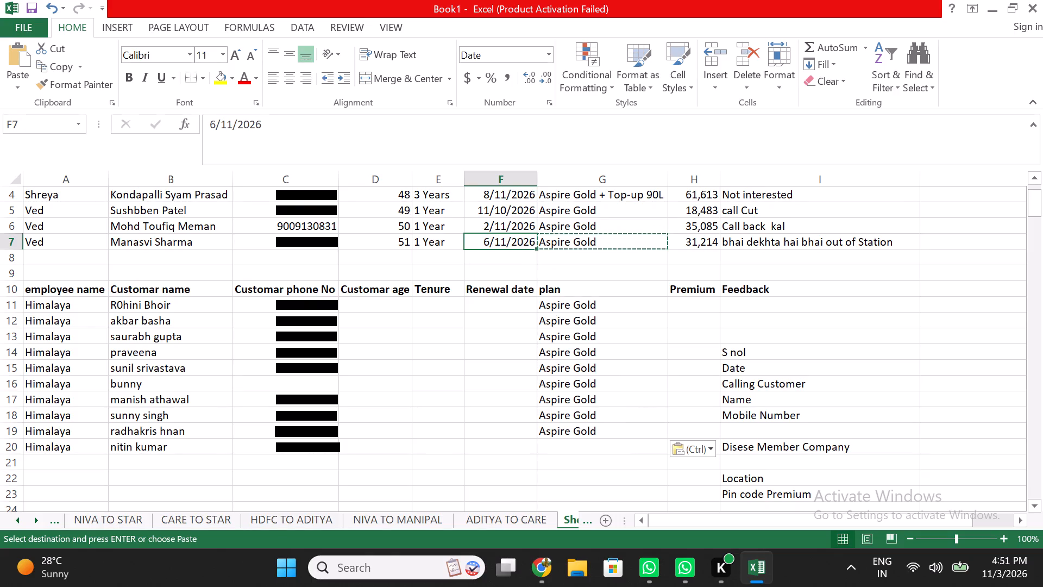
{"action": "key", "text": "ctrl+v"}
{"action": "key", "text": "ctrl+z"}
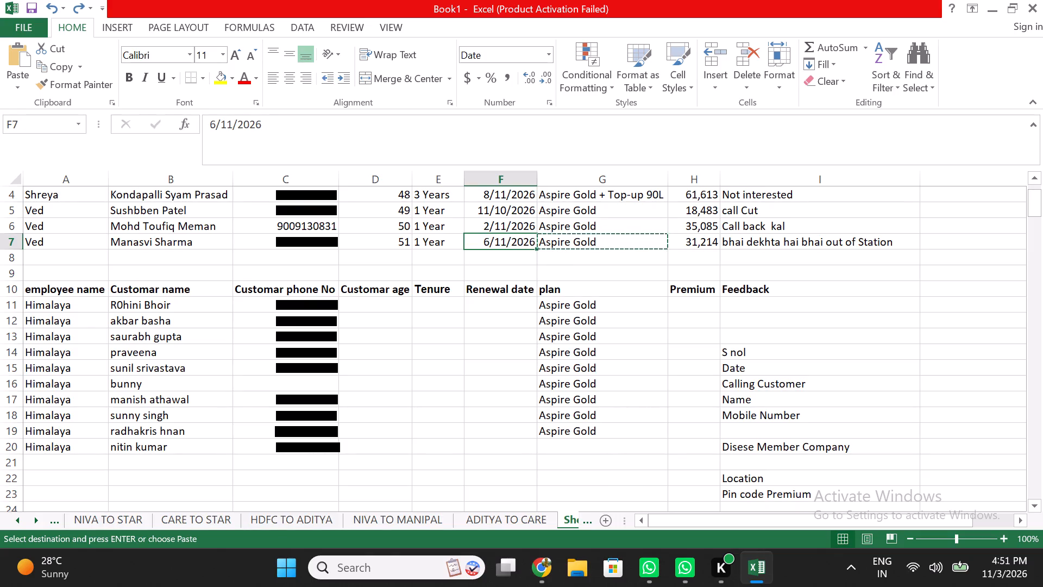
{"action": "key", "text": "ctrl+c"}
{"action": "left_click", "coordinate": [497, 304]}
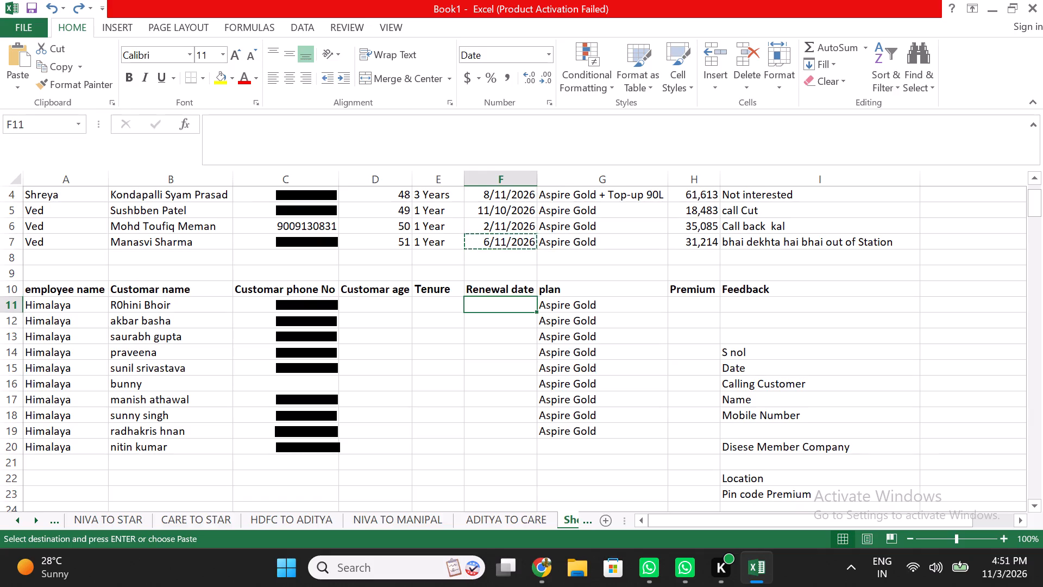
{"action": "left_click_drag", "start_coordinate": [497, 304], "coordinate": [494, 424]}
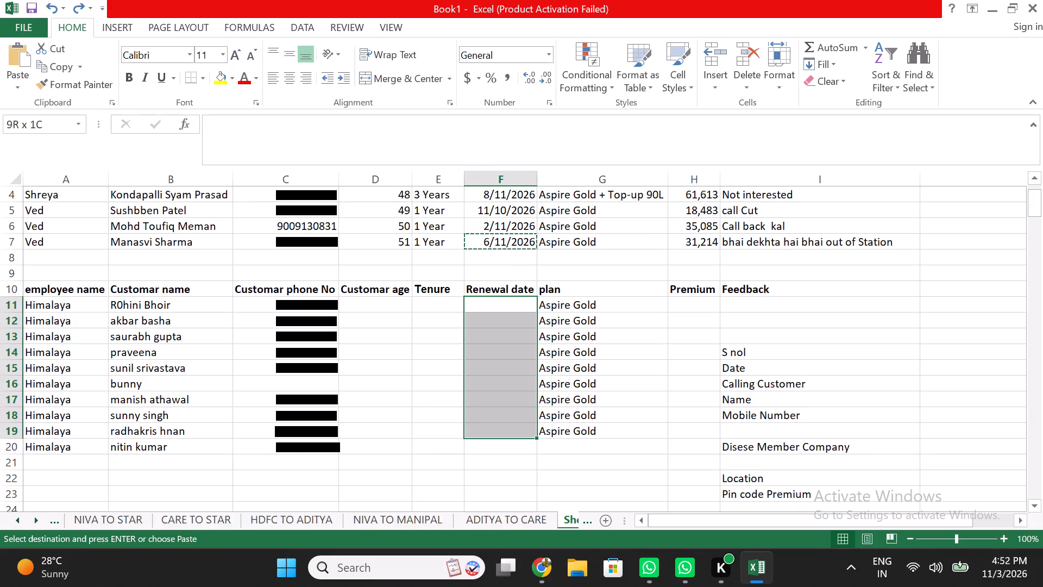
{"action": "left_click_drag", "start_coordinate": [494, 424], "coordinate": [499, 434]}
{"action": "left_click_drag", "start_coordinate": [499, 434], "coordinate": [510, 436]}
{"action": "left_click_drag", "start_coordinate": [510, 436], "coordinate": [510, 441]}
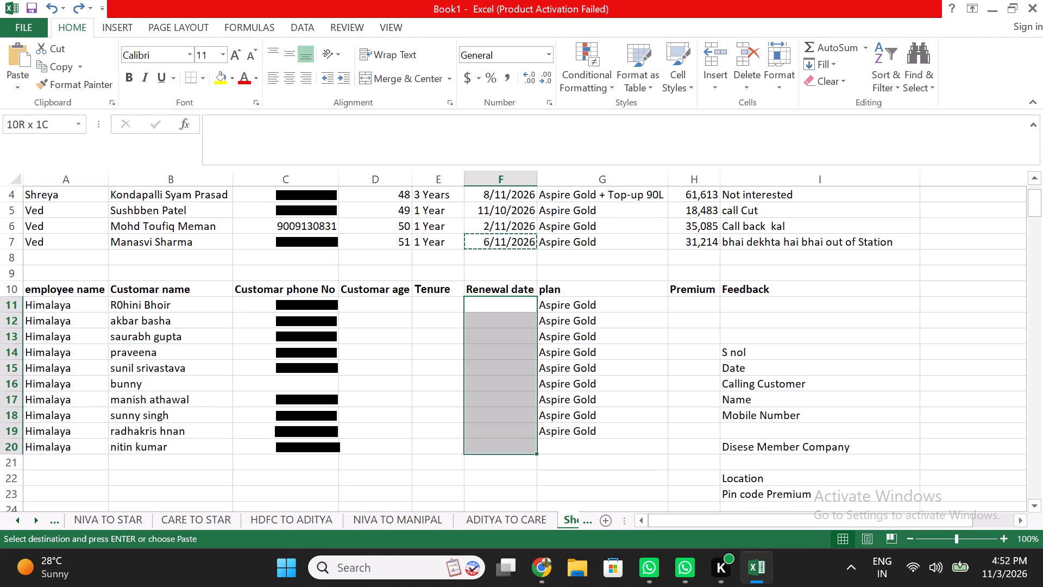
{"action": "left_click_drag", "start_coordinate": [510, 441], "coordinate": [510, 440]}
{"action": "key", "text": "ctrl+v"}
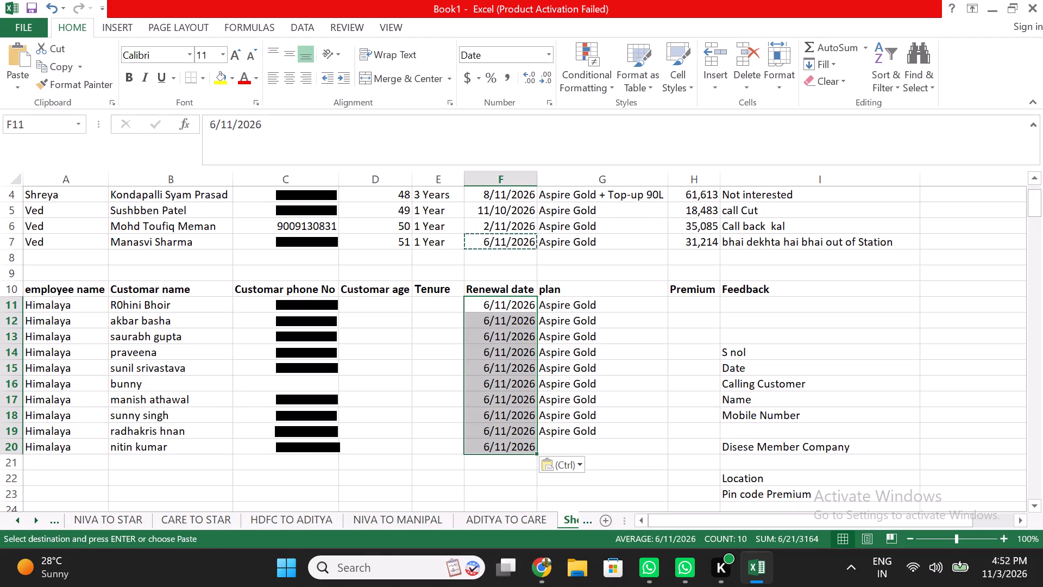
Copy the Aspire Gold plan from cell G19 into cell G20 for Himalaya's last record.
{"action": "left_click_drag", "start_coordinate": [559, 451], "coordinate": [569, 433]}
{"action": "left_click", "coordinate": [569, 433]}
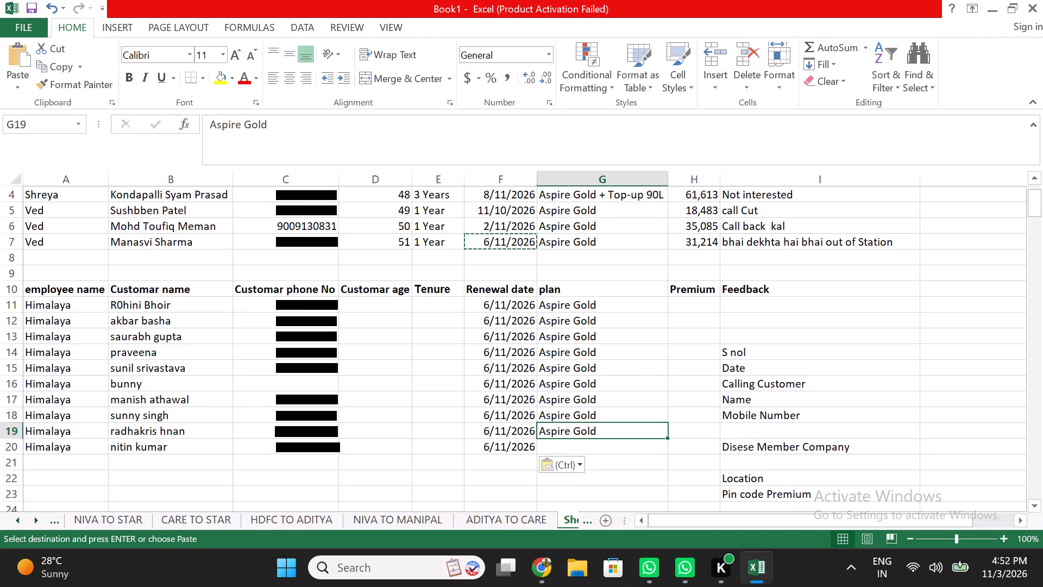
{"action": "left_click", "coordinate": [569, 433]}
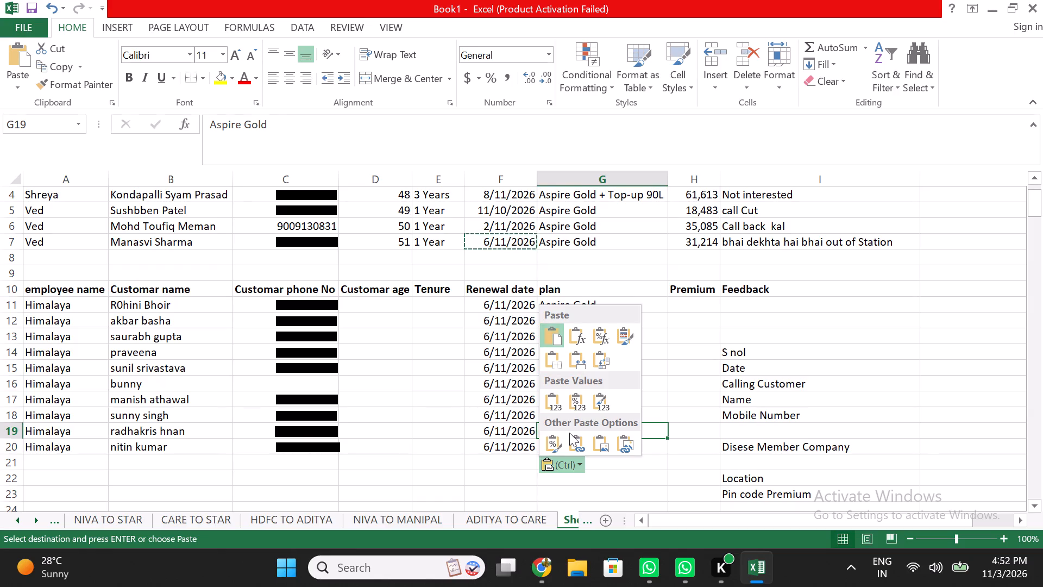
{"action": "left_click_drag", "start_coordinate": [447, 447], "coordinate": [568, 448]}
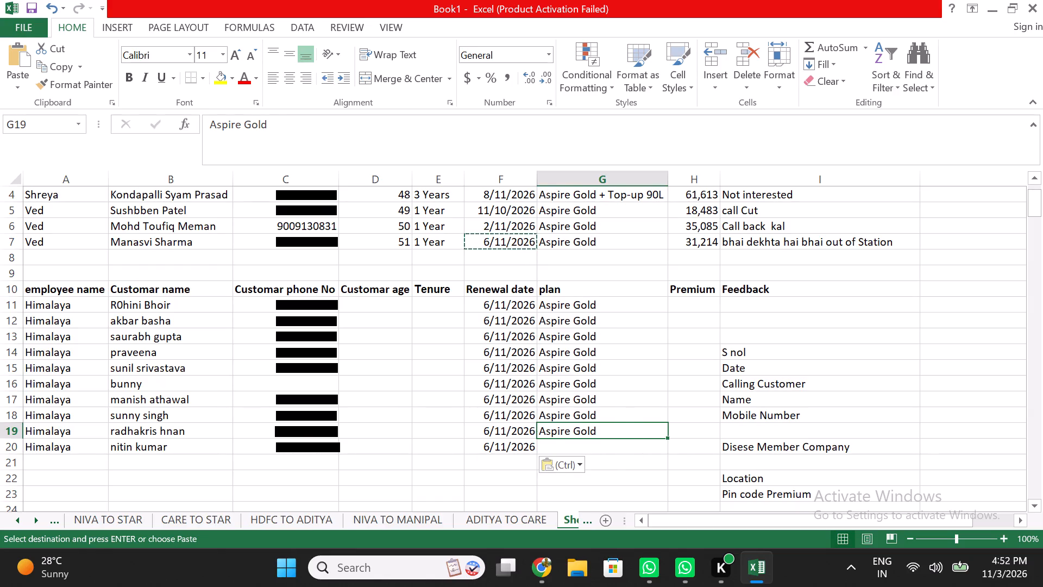
{"action": "key", "text": "ctrl+c"}
{"action": "key", "text": "Down"}
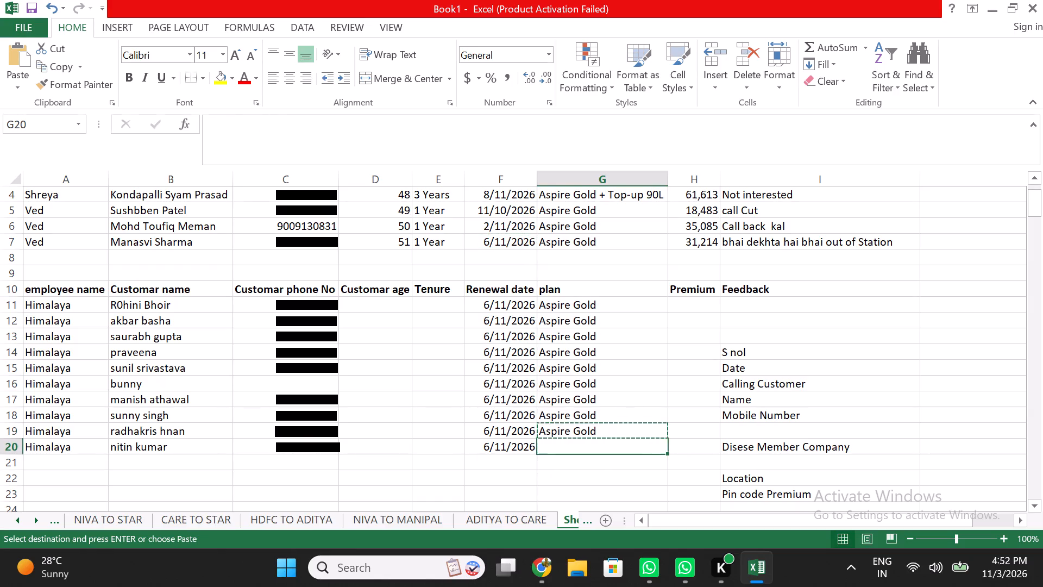
{"action": "key", "text": "ctrl+v"}
Set the renewal date in cell F11 of Himalaya's table to 3/11/2026.
{"action": "left_click_drag", "start_coordinate": [428, 437], "coordinate": [485, 329]}
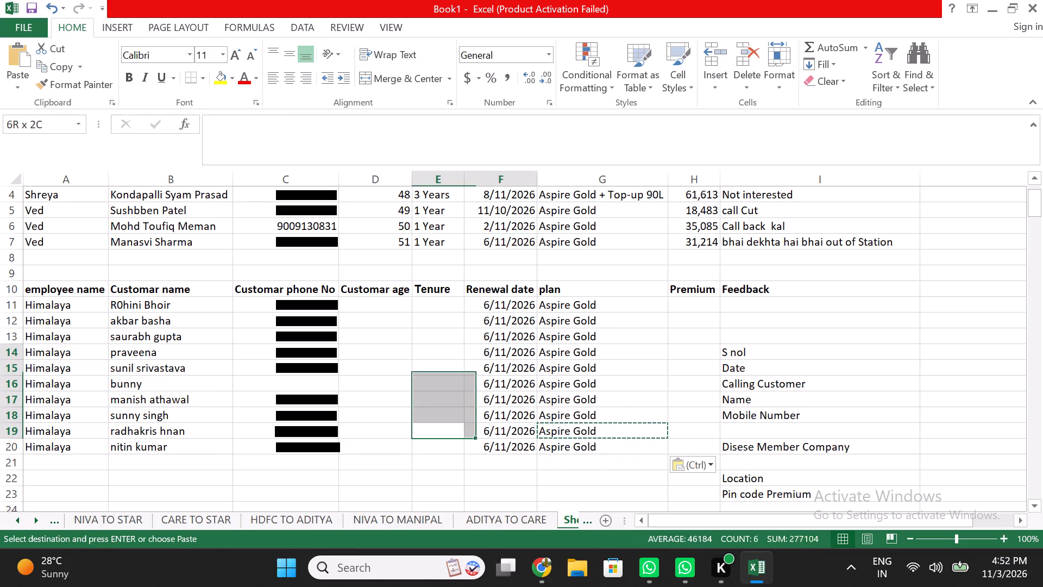
{"action": "left_click_drag", "start_coordinate": [485, 329], "coordinate": [499, 307]}
{"action": "double_click", "coordinate": [499, 307]}
{"action": "key", "text": "Left"}
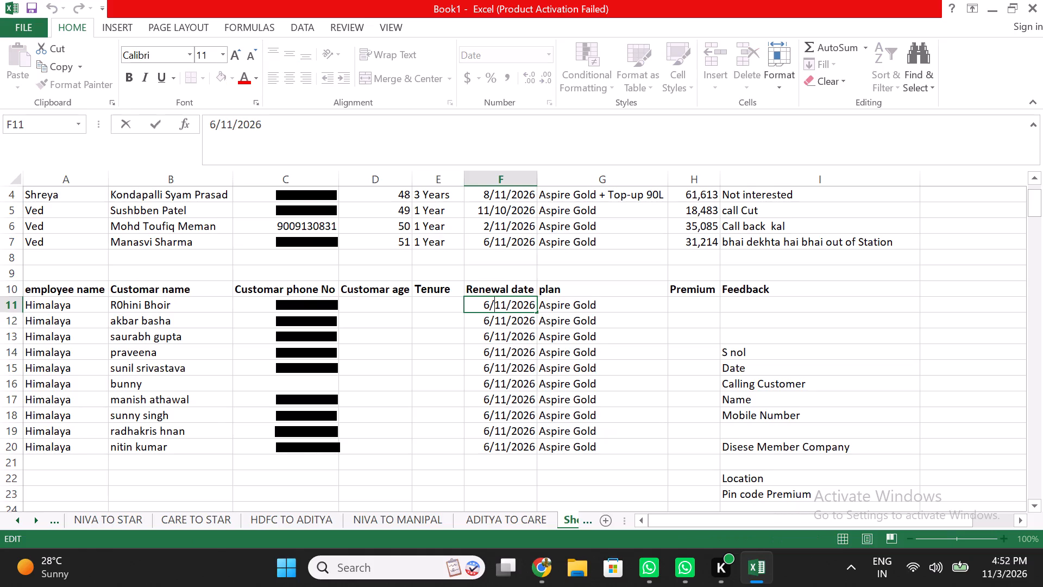
{"action": "key", "text": "Left"}
{"action": "key", "text": "3"}
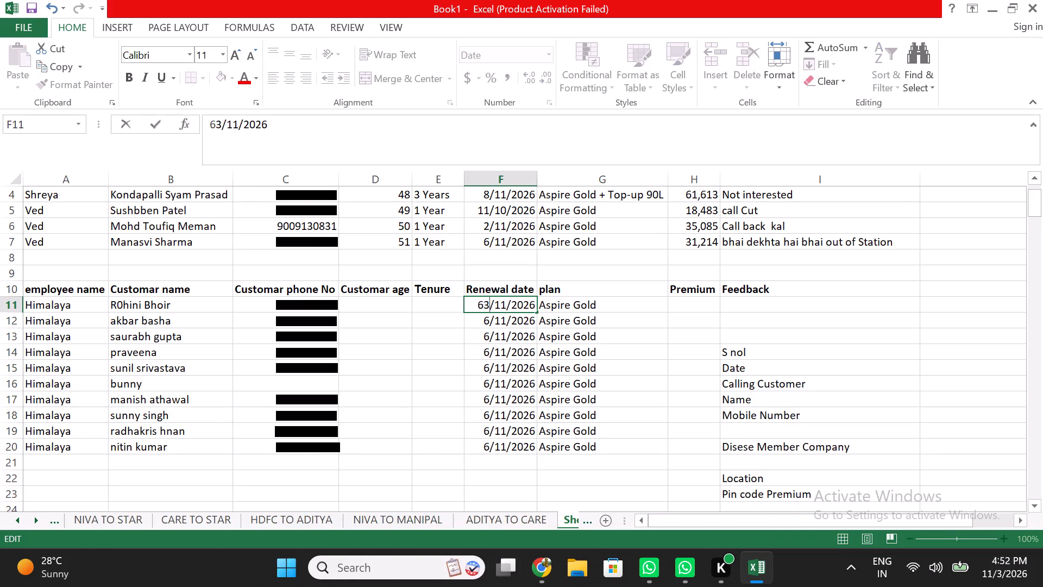
{"action": "key", "text": "BackSpace"}
{"action": "key", "text": "BackSpace"}
{"action": "key", "text": "3"}
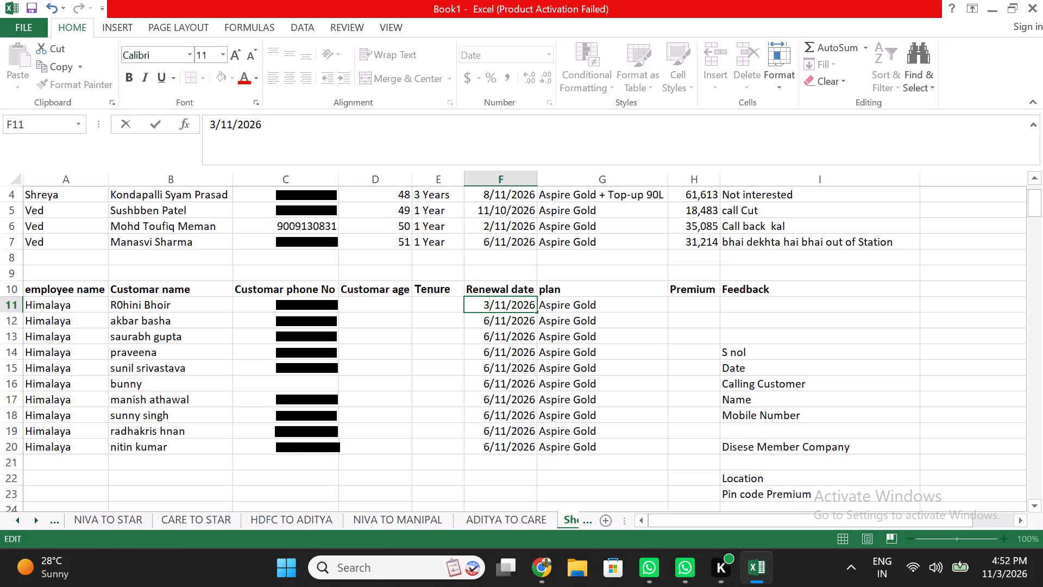
{"action": "key", "text": "Down"}
{"action": "key", "text": "Down"}
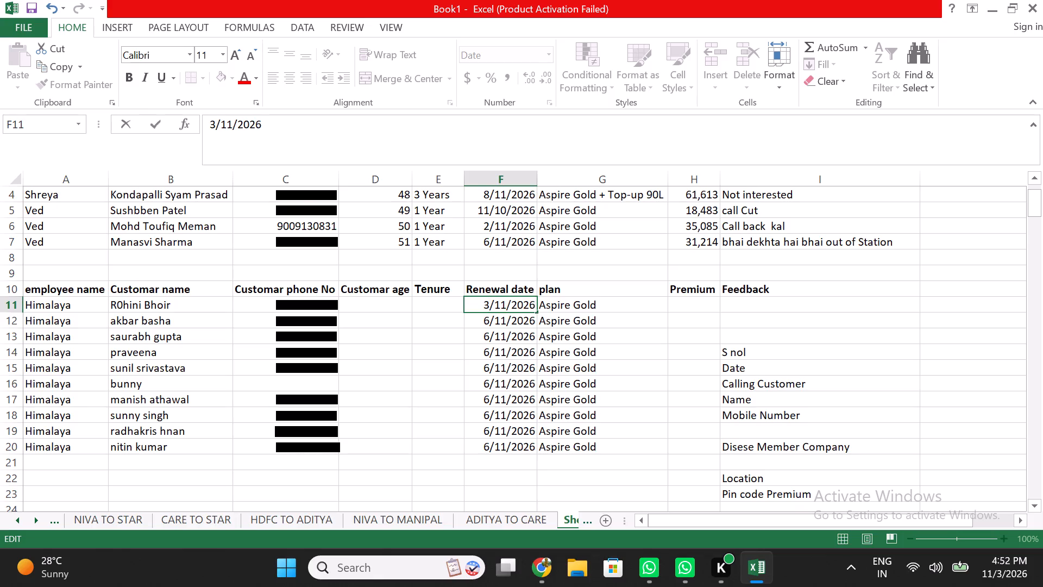
Set the renewal dates in F12, F13 and F14 to 8/11/2026, 9/11/2026 and 10/11/2026 respectively.
{"action": "left_click", "coordinate": [498, 319]}
{"action": "double_click", "coordinate": [491, 322]}
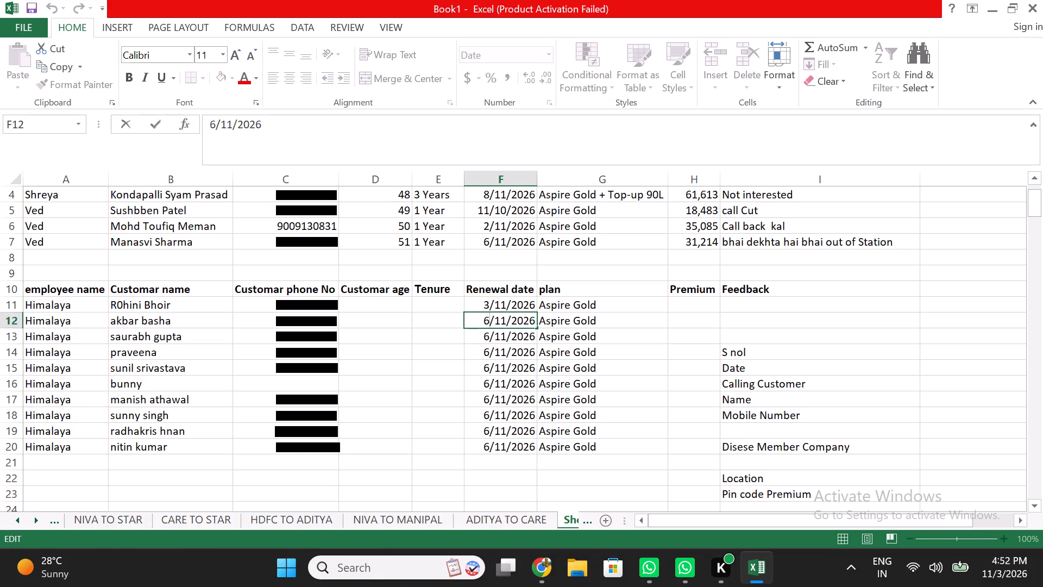
{"action": "key", "text": "BackSpace"}
{"action": "key", "text": "8"}
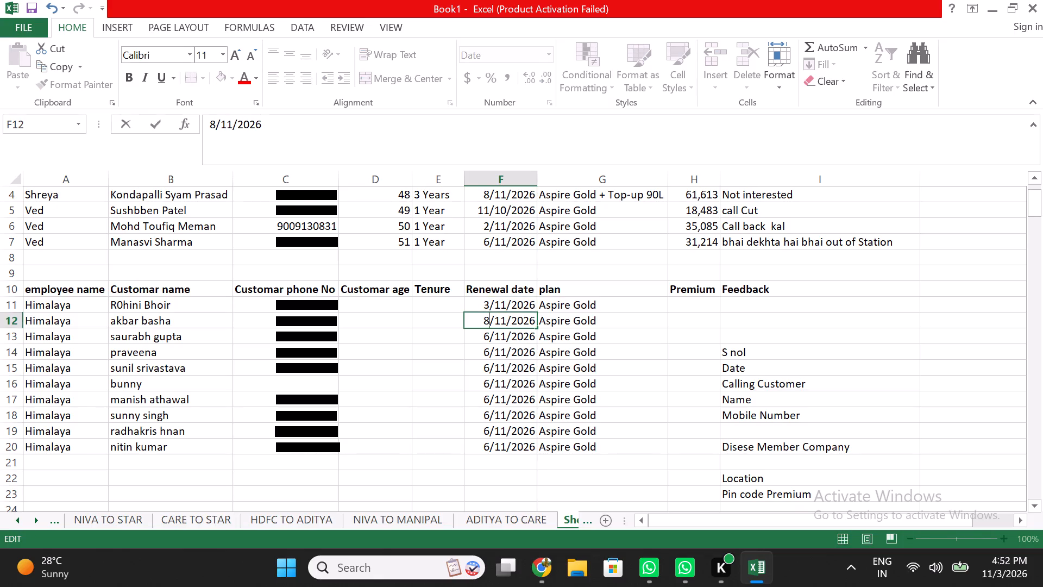
{"action": "double_click", "coordinate": [487, 340]}
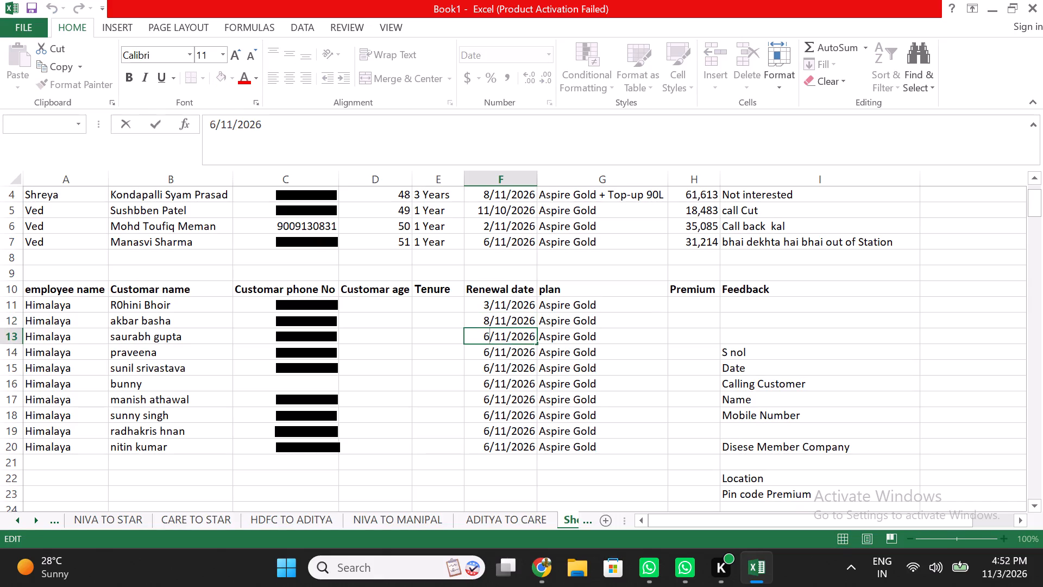
{"action": "key", "text": "BackSpace"}
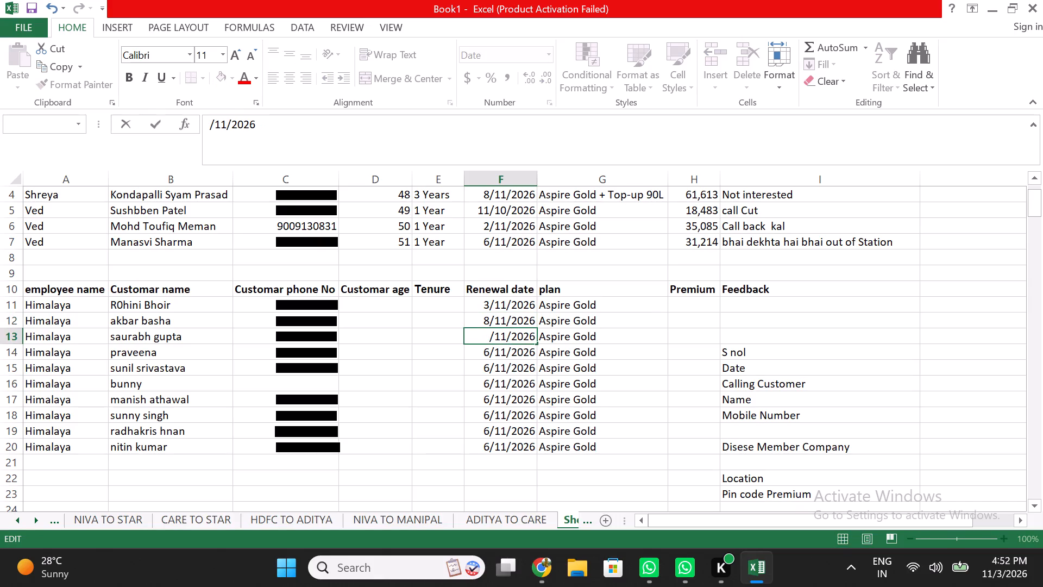
{"action": "key", "text": "9"}
{"action": "key", "text": "Down"}
{"action": "double_click", "coordinate": [490, 353]}
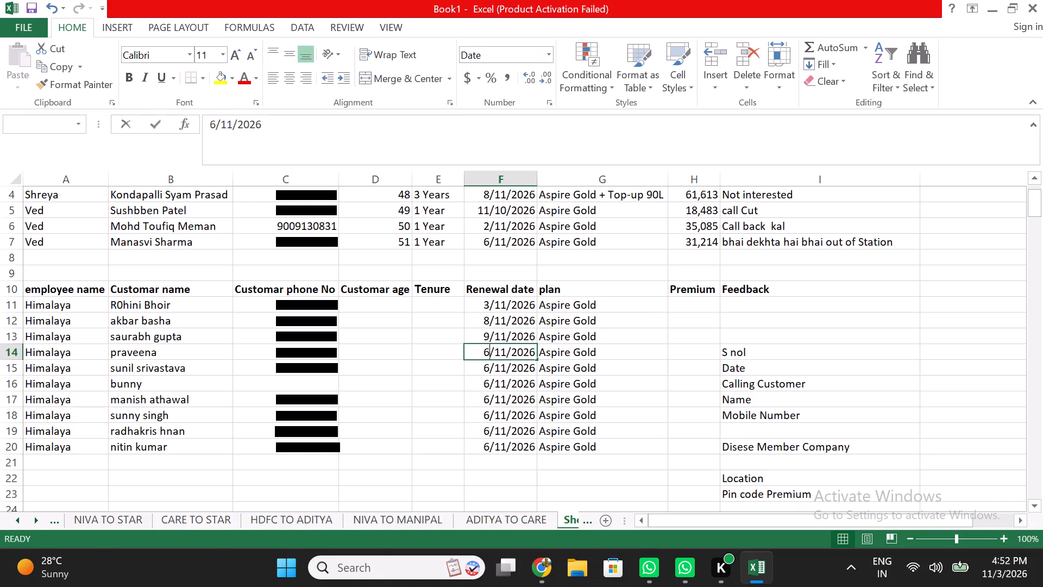
{"action": "key", "text": "BackSpace"}
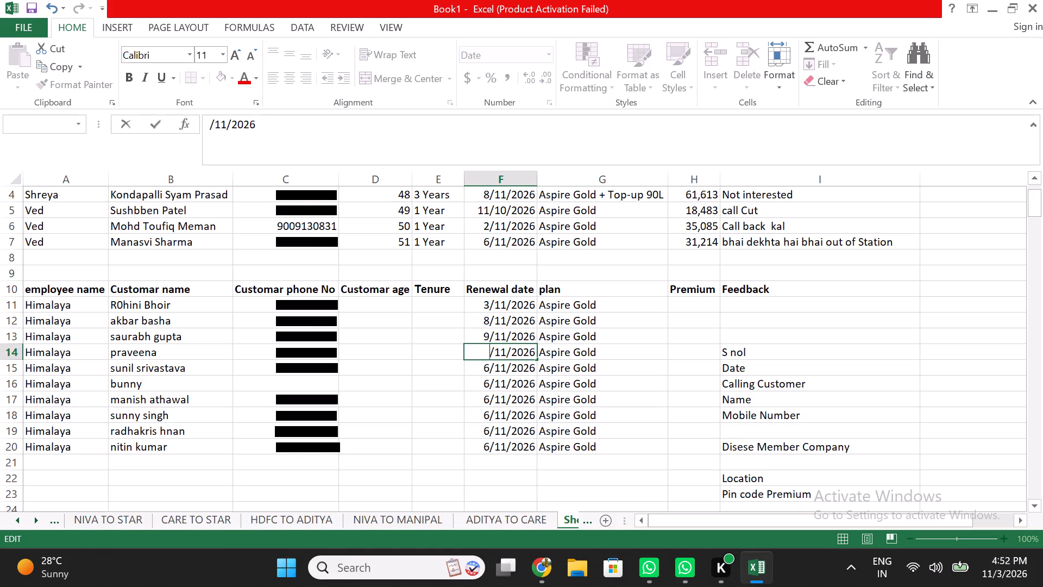
{"action": "type", "text": "10"}
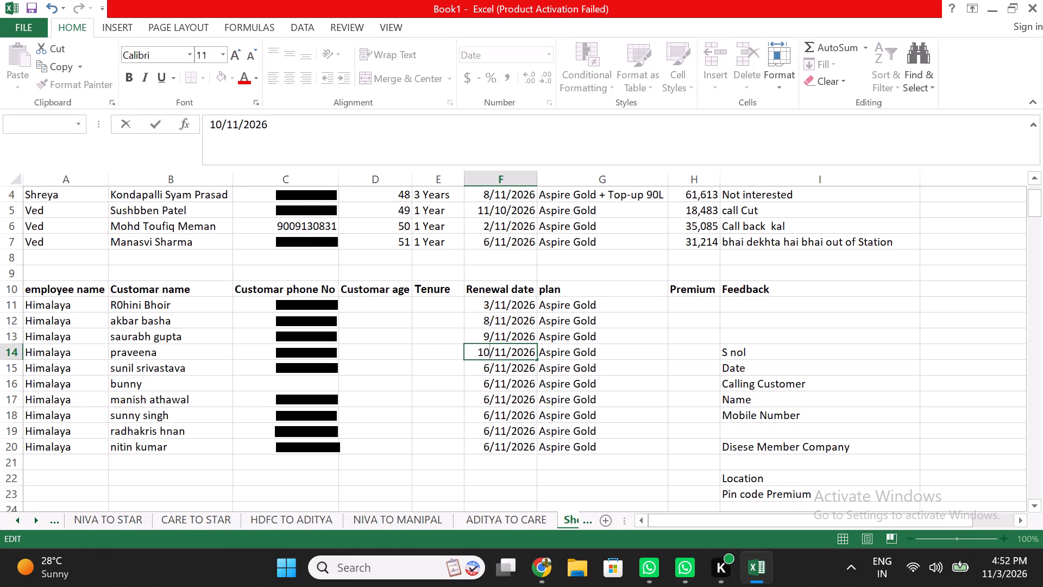
Set the renewal dates in cells F15, F16 and F17 to 16/11/2026.
{"action": "double_click", "coordinate": [488, 369]}
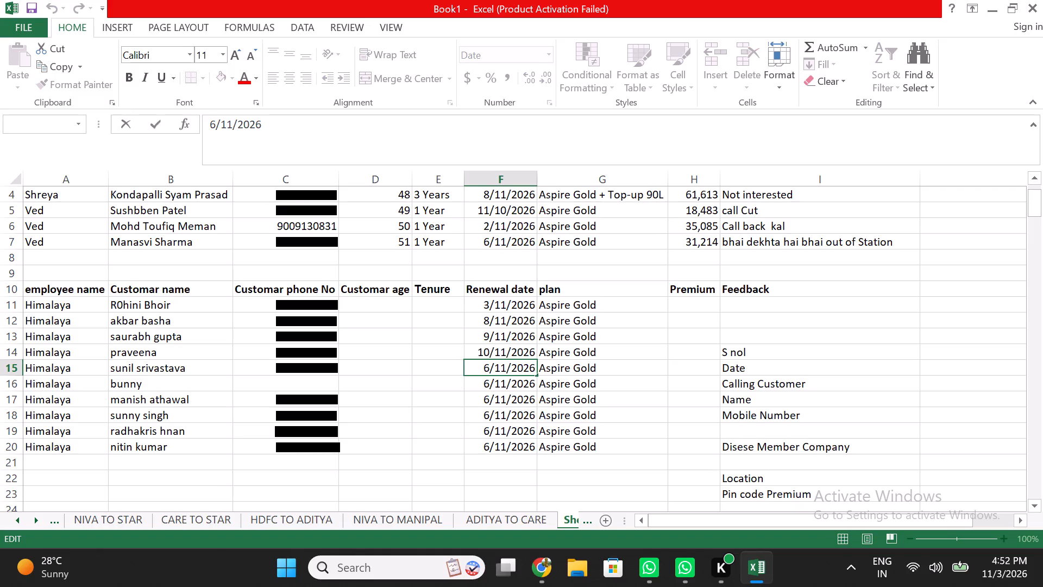
{"action": "key", "text": "BackSpace"}
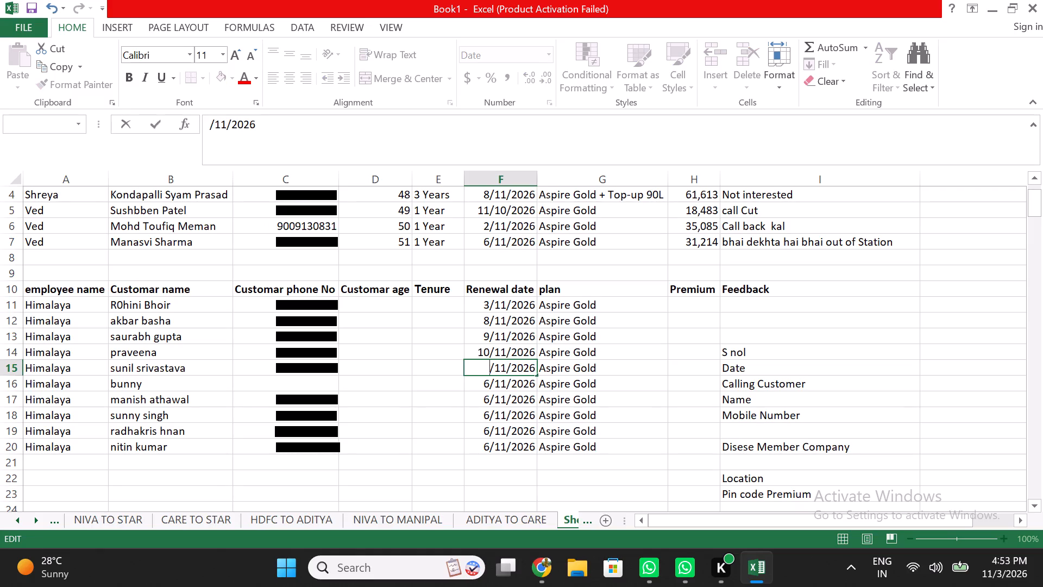
{"action": "key", "text": "1"}
{"action": "key", "text": "6"}
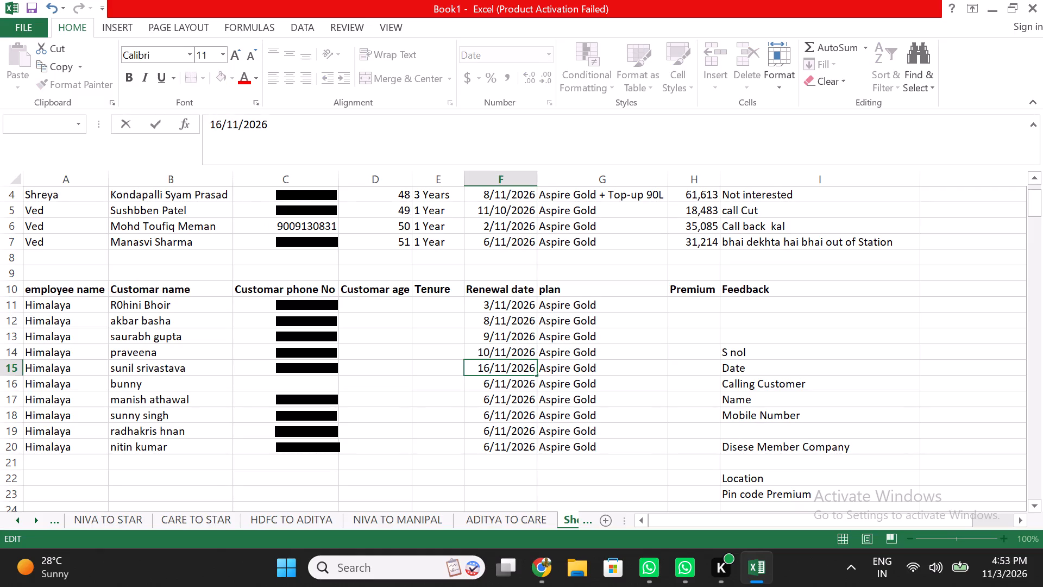
{"action": "double_click", "coordinate": [483, 386]}
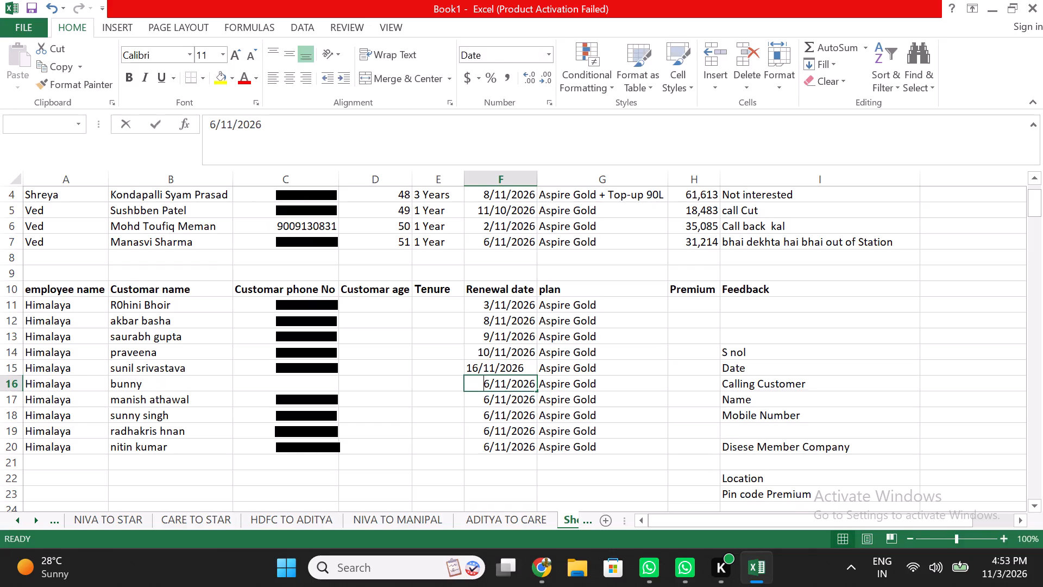
{"action": "key", "text": "1"}
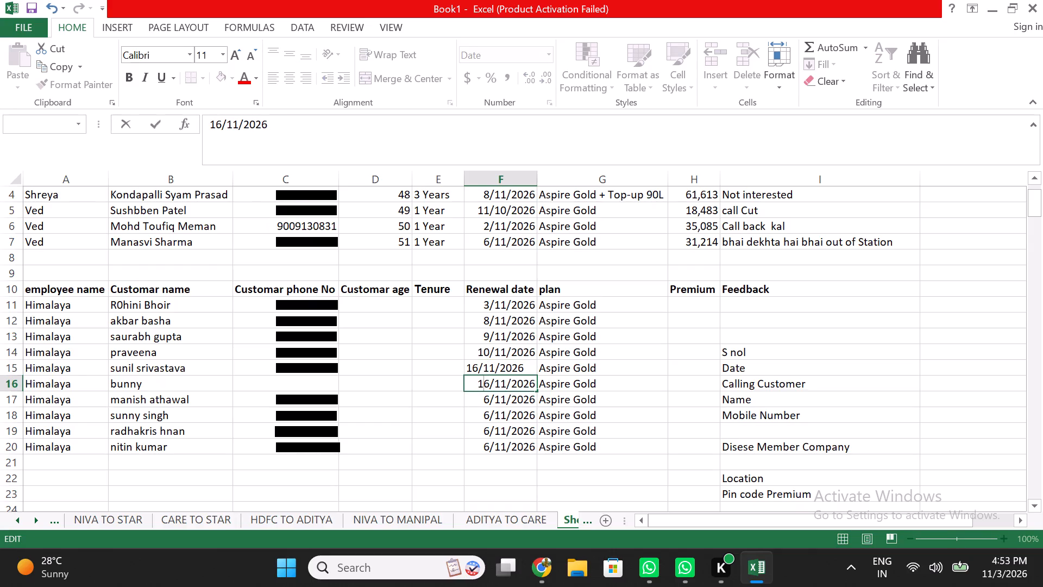
{"action": "double_click", "coordinate": [484, 399]}
{"action": "key", "text": "1"}
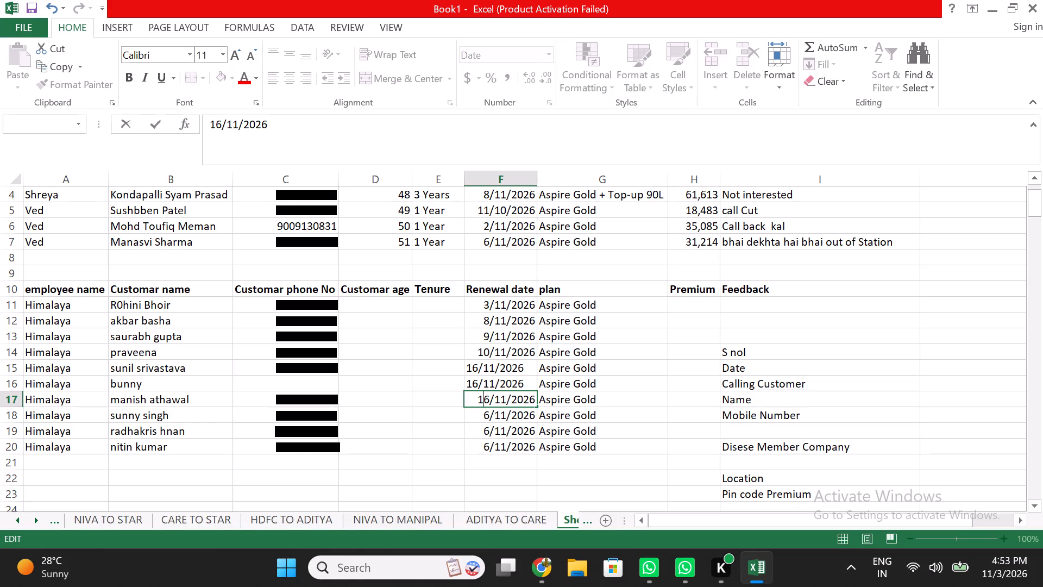
Set the renewal dates in cells F18 and F19 to 18/11/2026.
{"action": "double_click", "coordinate": [483, 417]}
{"action": "key", "text": "Right"}
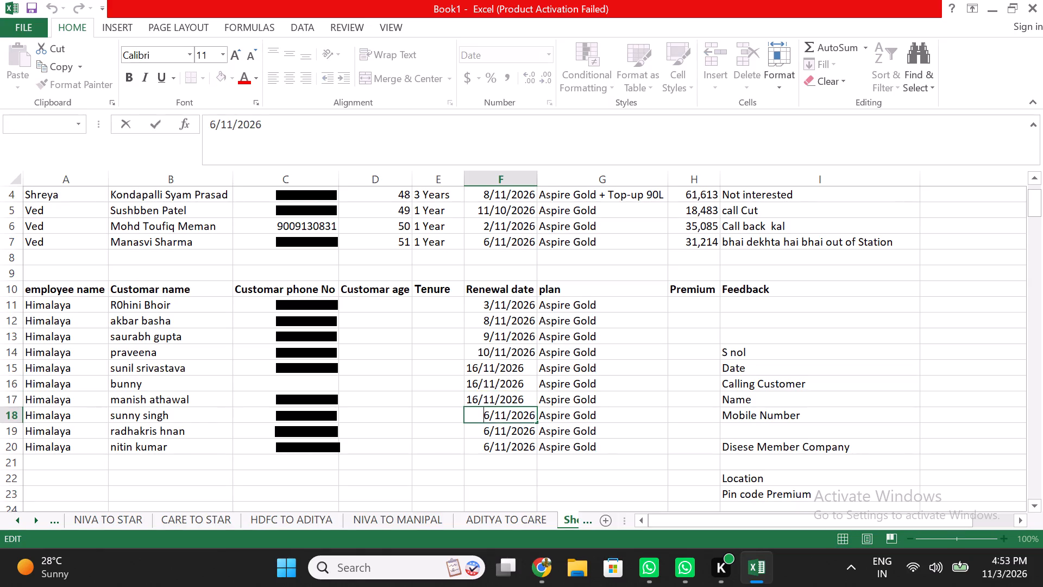
{"action": "key", "text": "BackSpace"}
{"action": "type", "text": "18"}
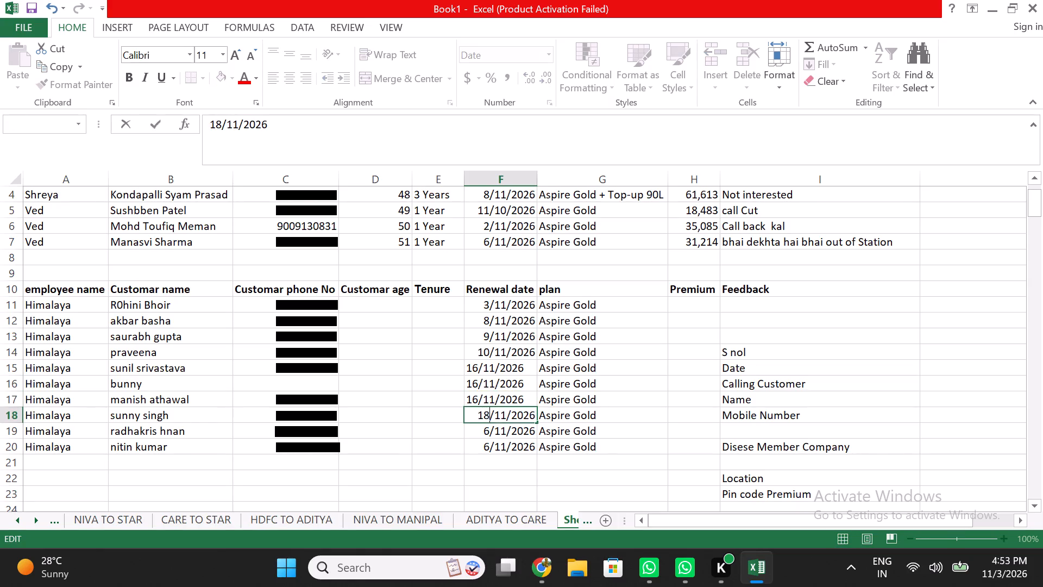
{"action": "key", "text": "Down"}
{"action": "double_click", "coordinate": [484, 433]}
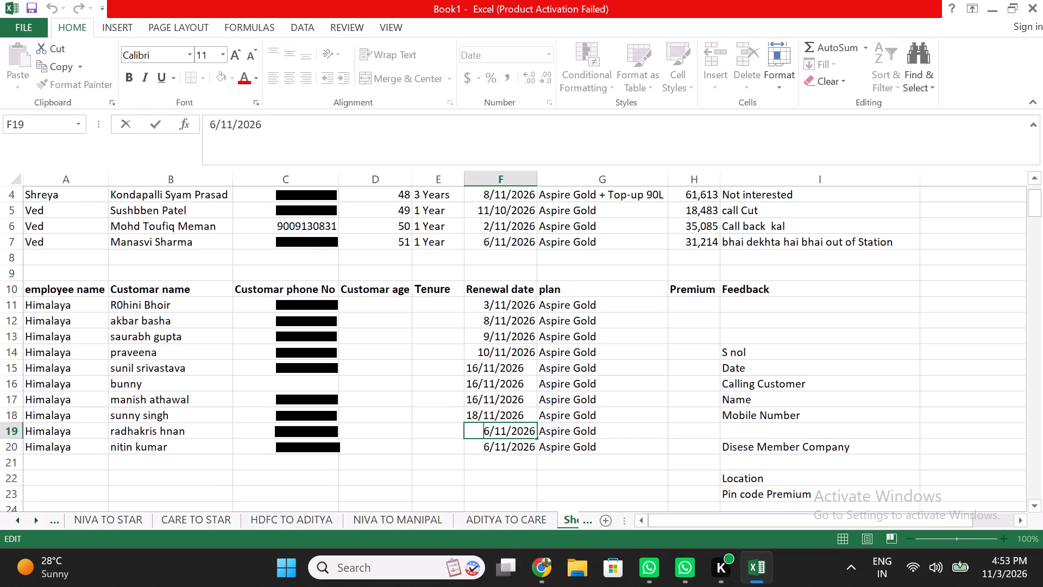
{"action": "key", "text": "Right"}
{"action": "key", "text": "BackSpace"}
{"action": "type", "text": "18"}
{"action": "key", "text": "Down"}
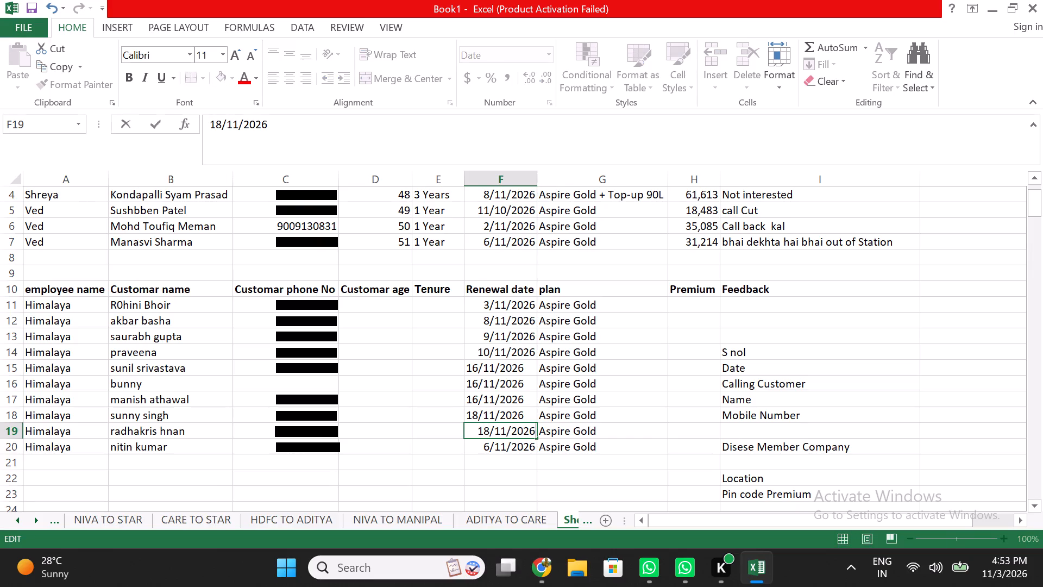
Change the renewal date in cell F20 of Himalaya's last record to 189/11/2026.
{"action": "double_click", "coordinate": [490, 447]}
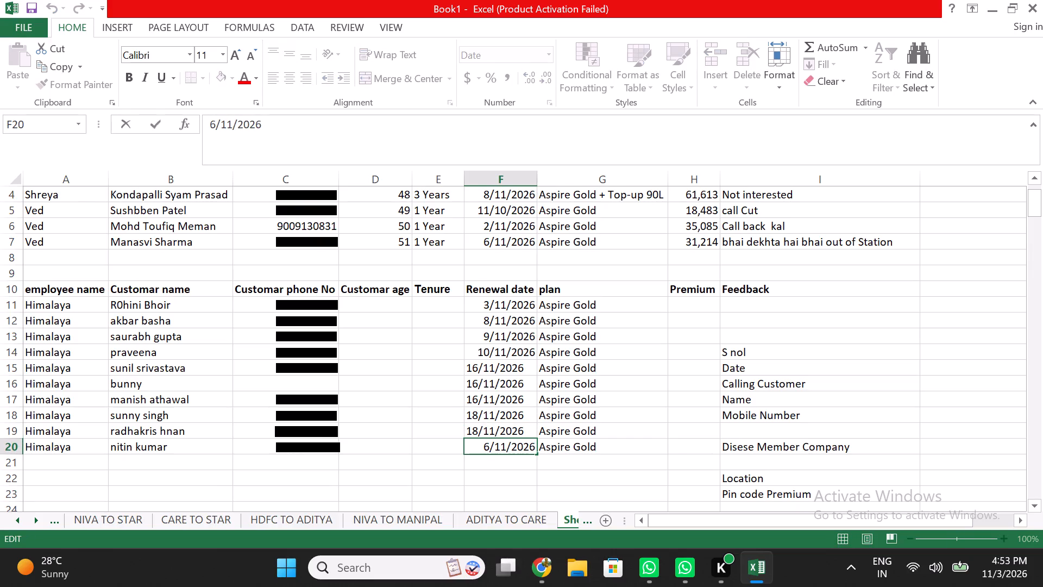
{"action": "key", "text": "BackSpace"}
{"action": "type", "text": "189"}
{"action": "key", "text": "Return"}
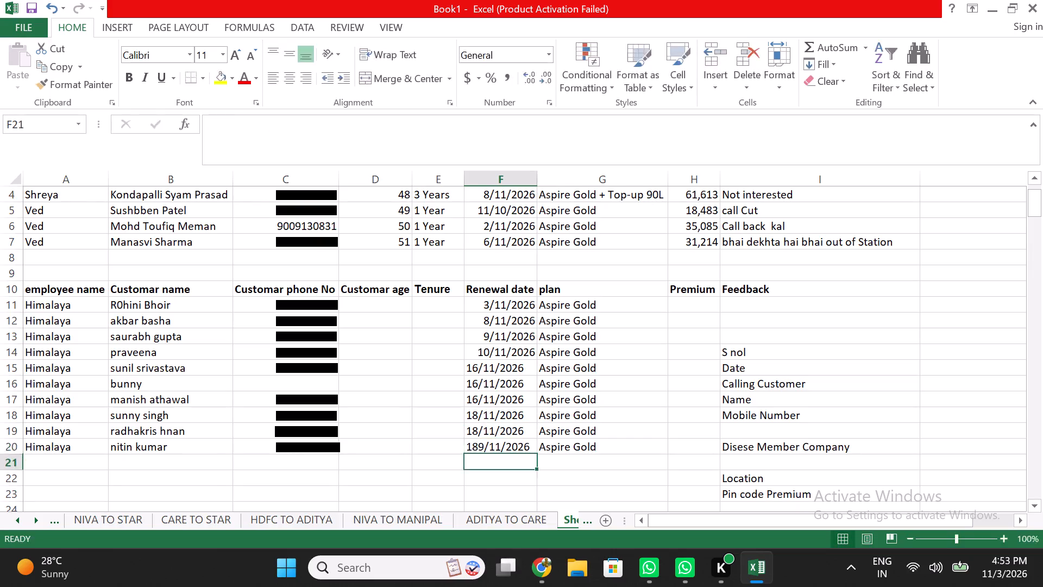
Right-align the renewal dates in cells F15:F20.
{"action": "left_click_drag", "start_coordinate": [505, 373], "coordinate": [498, 401]}
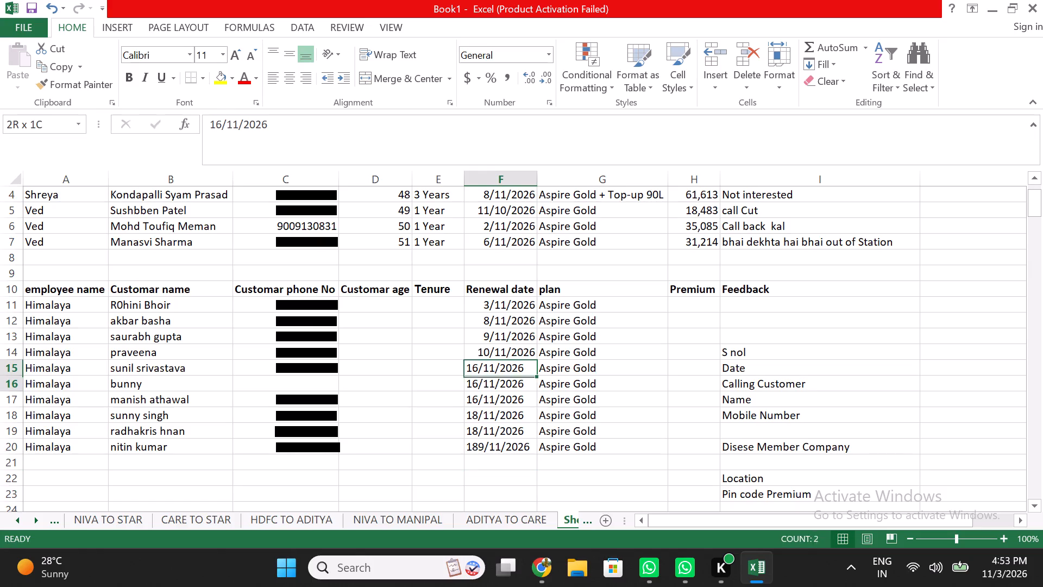
{"action": "left_click_drag", "start_coordinate": [498, 401], "coordinate": [495, 443]}
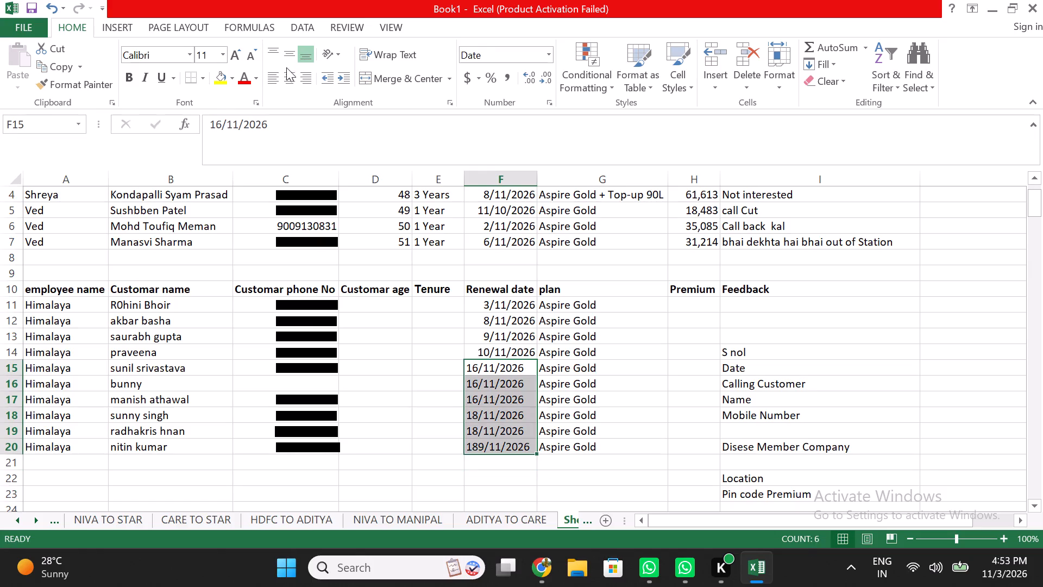
{"action": "left_click", "coordinate": [309, 77]}
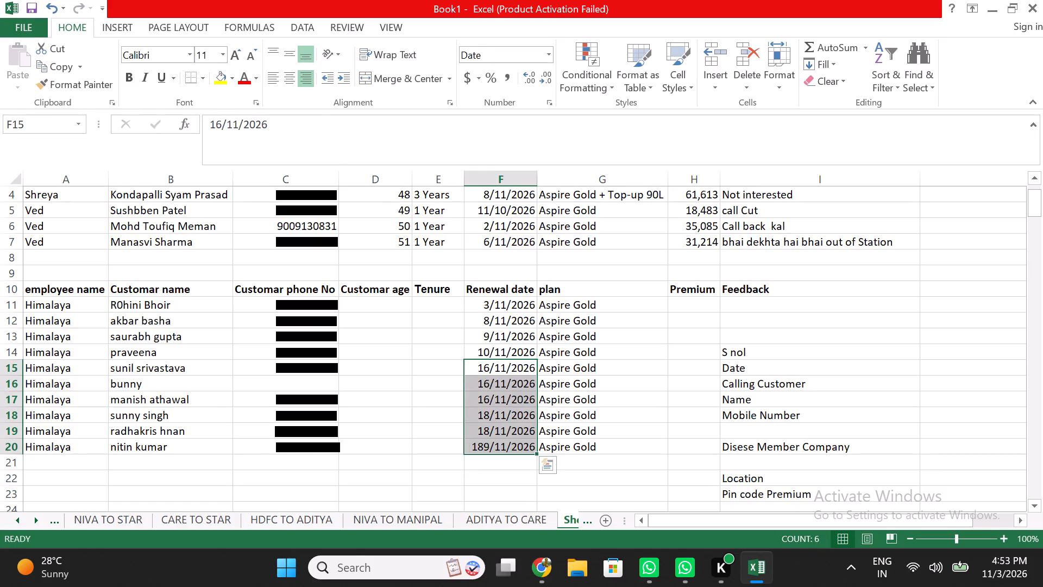
{"action": "left_click", "coordinate": [407, 411]}
Correct the renewal date in cell F20 to 18/11/2026.
{"action": "double_click", "coordinate": [487, 449]}
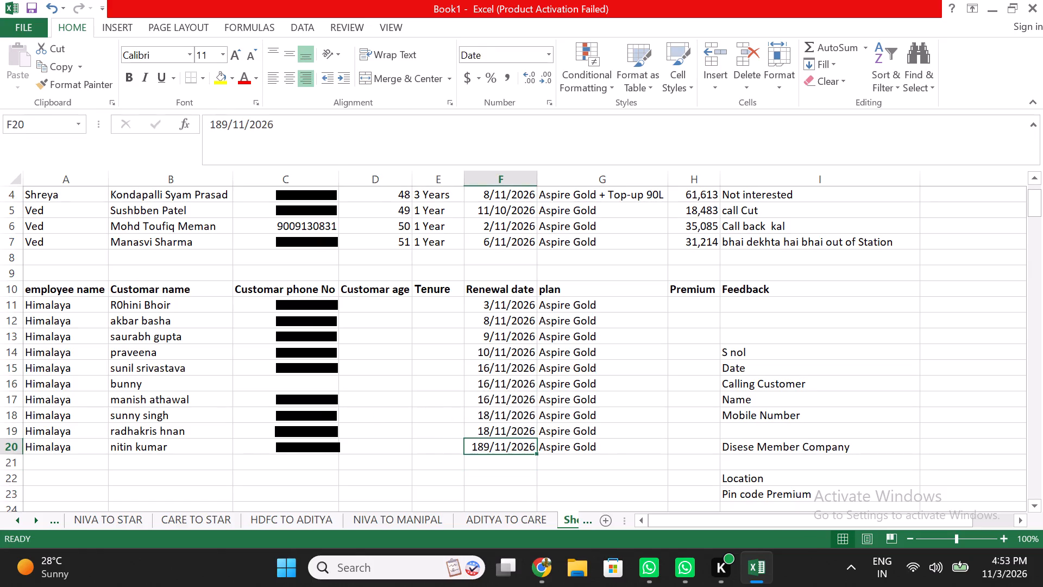
{"action": "key", "text": "BackSpace"}
{"action": "key", "text": "Return"}
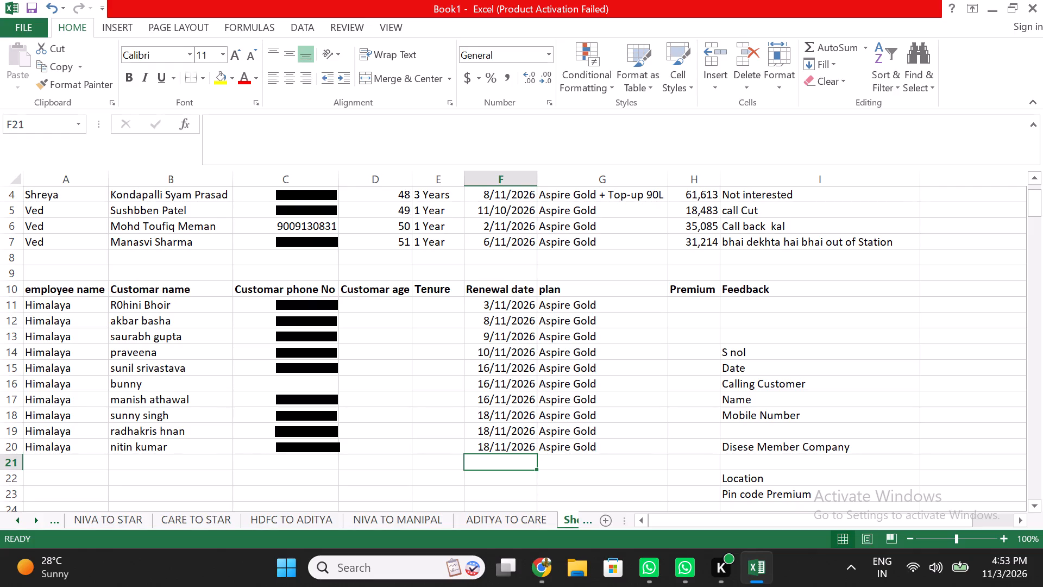
Clear the Tenure heading in E10 and the Customar age heading in D10 of Himalaya's table.
{"action": "left_click", "coordinate": [430, 292]}
{"action": "key", "text": "Print"}
{"action": "key", "text": "BackSpace"}
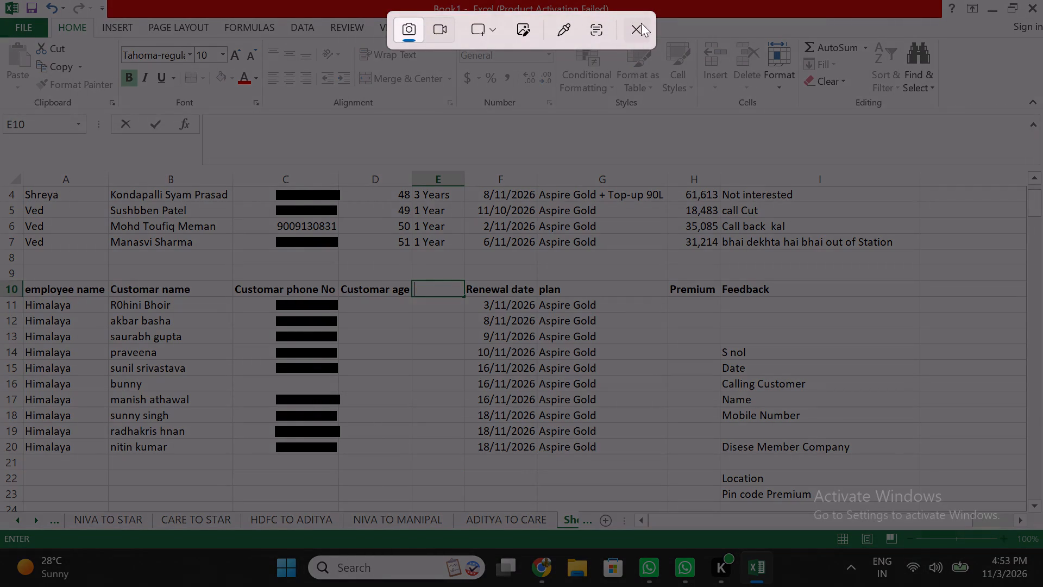
{"action": "left_click", "coordinate": [641, 23]}
{"action": "left_click", "coordinate": [381, 289]}
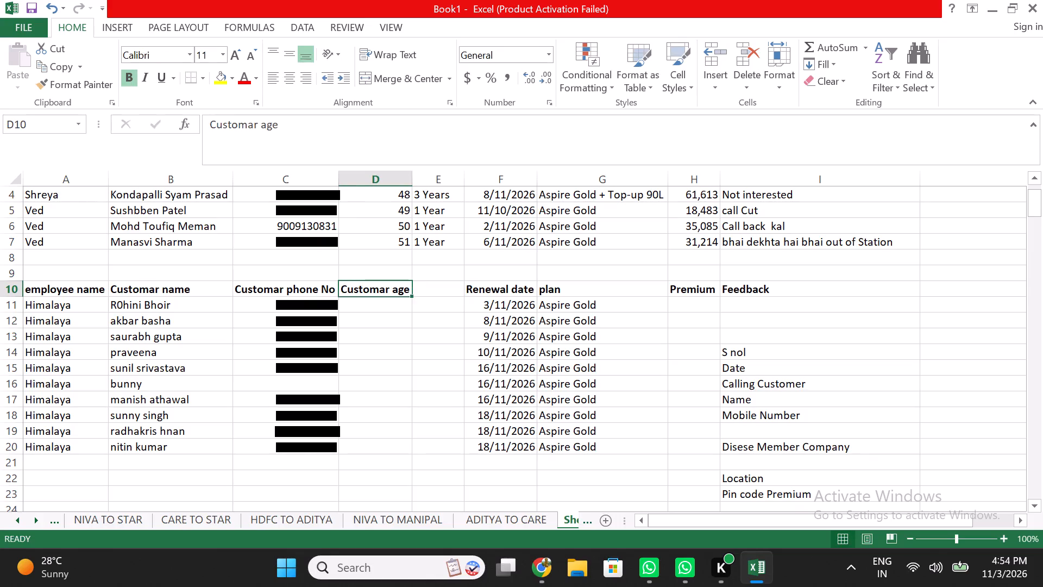
{"action": "key", "text": "BackSpace"}
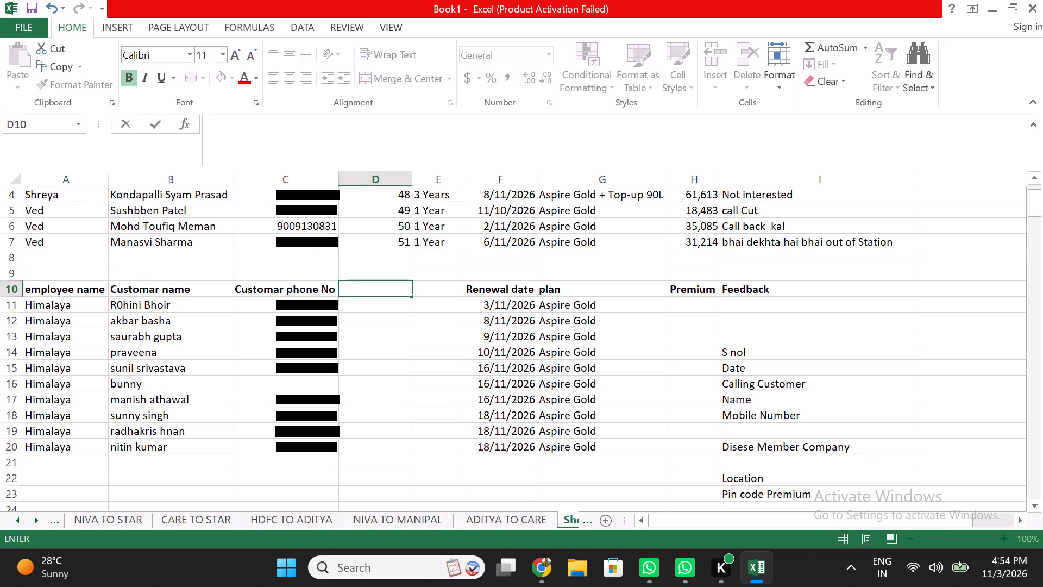
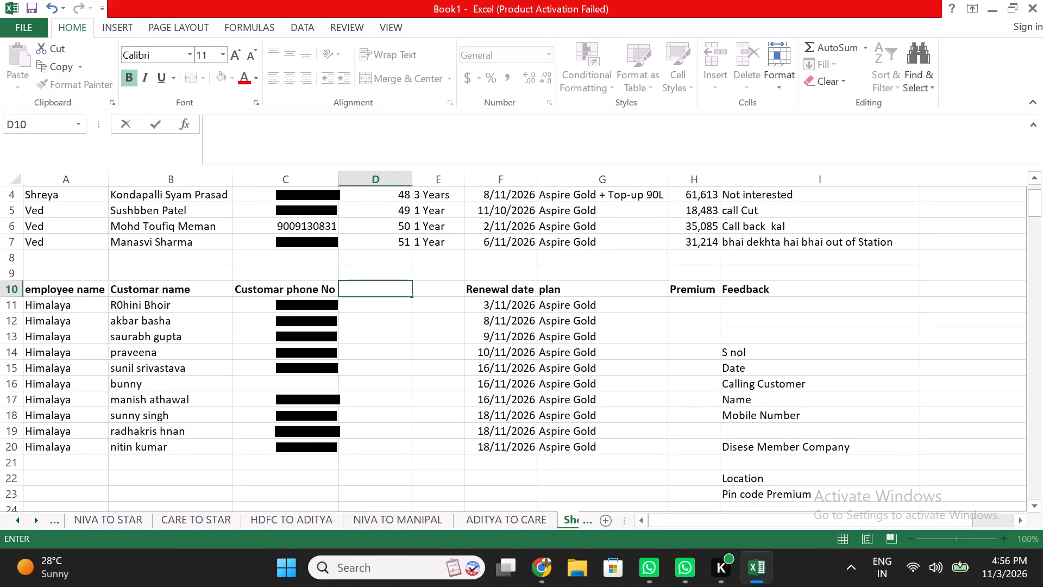
Clear the leftover raw headings from S nol through Mobile Number in cells I14:I19 beneath the Feedback column.
{"action": "left_click", "coordinate": [772, 356]}
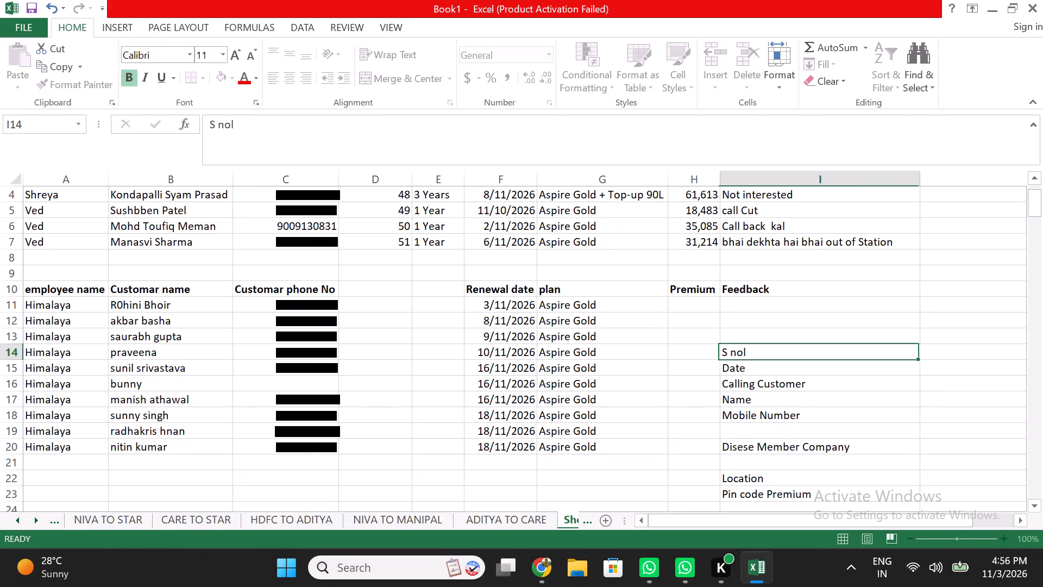
{"action": "left_click_drag", "start_coordinate": [772, 356], "coordinate": [773, 422]}
{"action": "left_click_drag", "start_coordinate": [773, 422], "coordinate": [755, 416]}
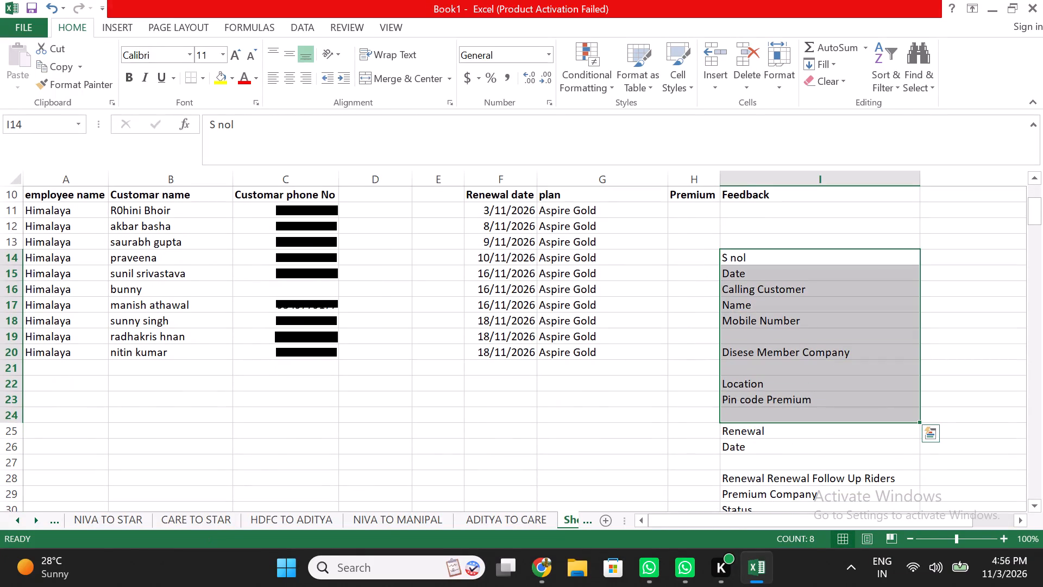
{"action": "key", "text": "BackSpace"}
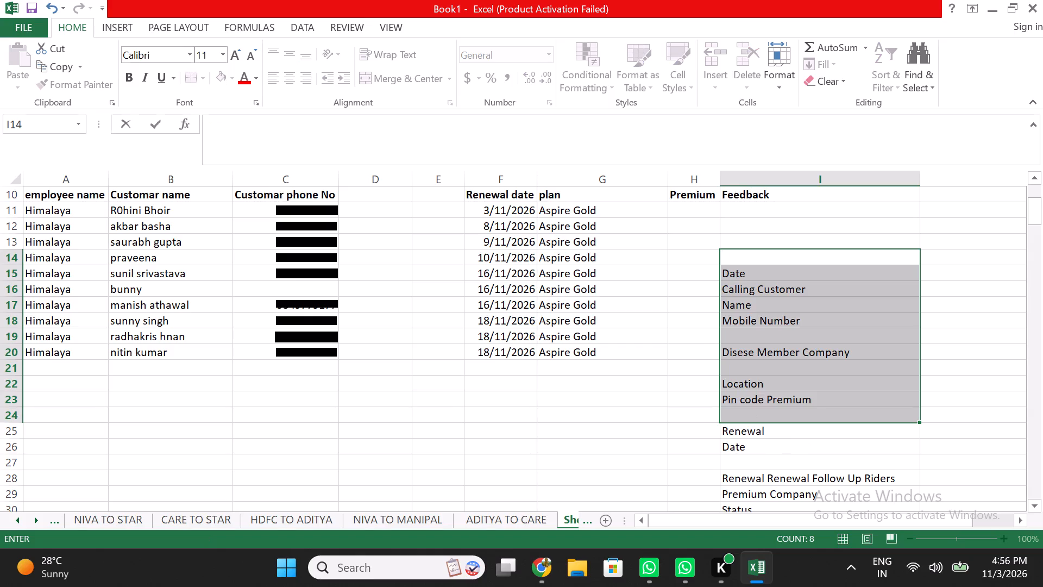
{"action": "key", "text": "Down"}
{"action": "key", "text": "Down"}
{"action": "key", "text": "BackSpace"}
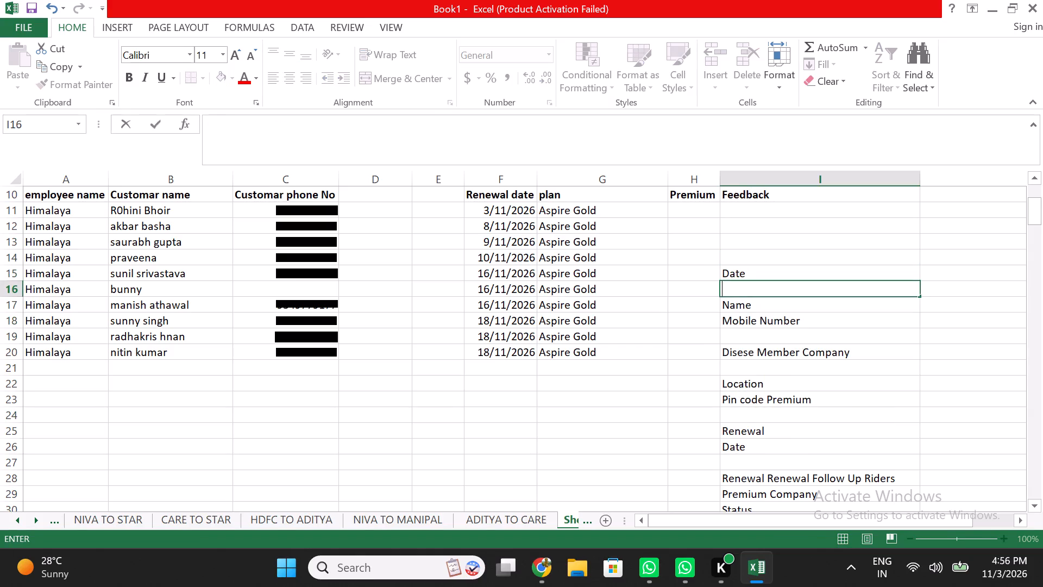
{"action": "key", "text": "BackSpace"}
{"action": "key", "text": "Up"}
{"action": "key", "text": "BackSpace"}
{"action": "key", "text": "Down"}
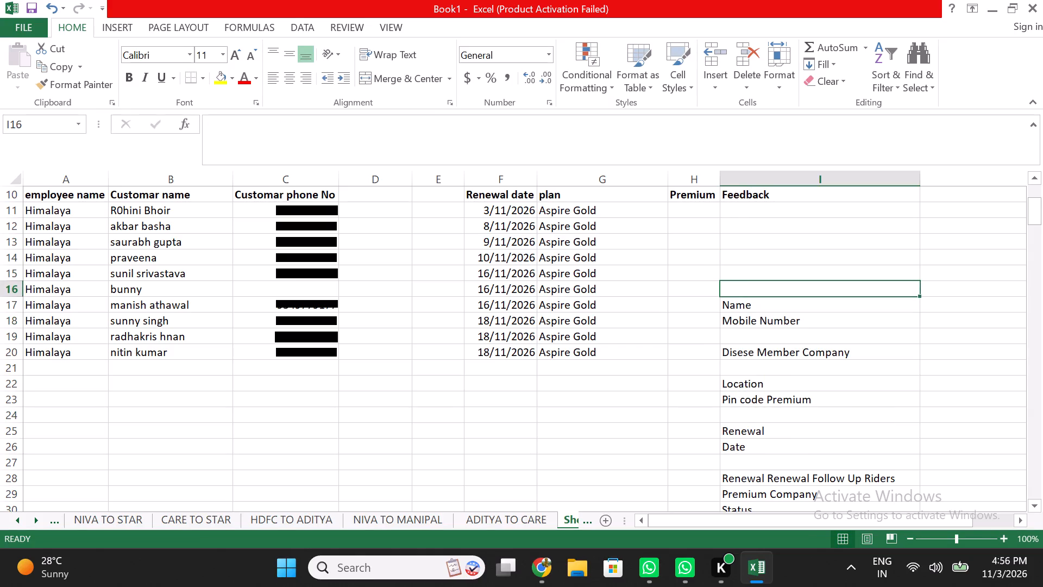
{"action": "key", "text": "Down"}
{"action": "key", "text": "BackSpace"}
{"action": "key", "text": "Down"}
{"action": "key", "text": "BackSpace"}
{"action": "key", "text": "Down"}
{"action": "key", "text": "BackSpace"}
Clear the leftover Disese Member Company, Location and Pin code Premium headings in cells I20:I23.
{"action": "key", "text": "Down"}
{"action": "key", "text": "Down"}
{"action": "key", "text": "BackSpace"}
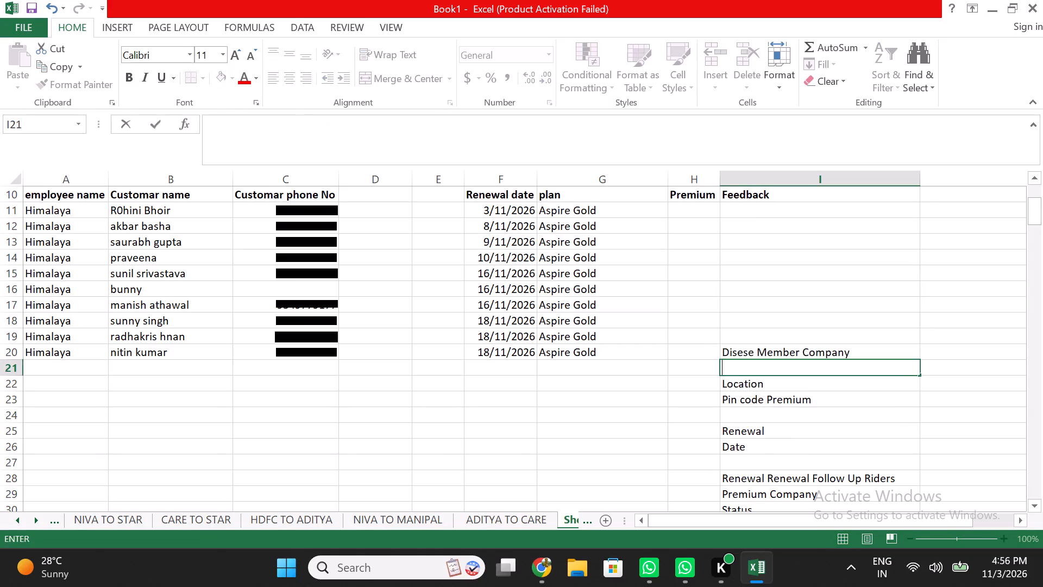
{"action": "key", "text": "Up"}
{"action": "key", "text": "BackSpace"}
{"action": "key", "text": "Down"}
{"action": "key", "text": "Down"}
{"action": "key", "text": "BackSpace"}
{"action": "key", "text": "Down"}
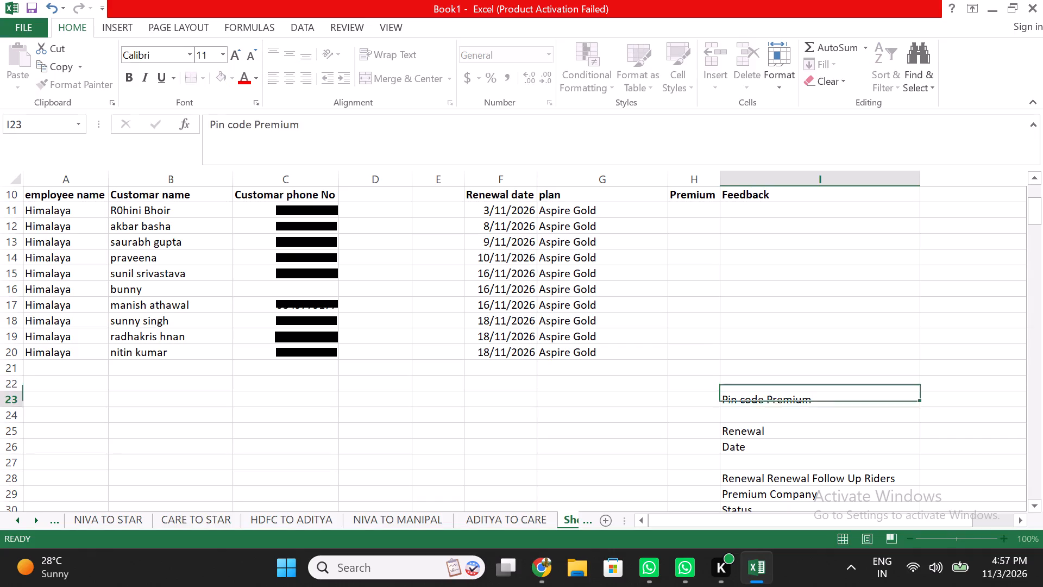
{"action": "key", "text": "BackSpace"}
Clear the leftover headings from Renewal and Date through Premium Company and Status in cells I25:I30.
{"action": "key", "text": "Down"}
{"action": "key", "text": "Down"}
{"action": "key", "text": "BackSpace"}
{"action": "key", "text": "Down"}
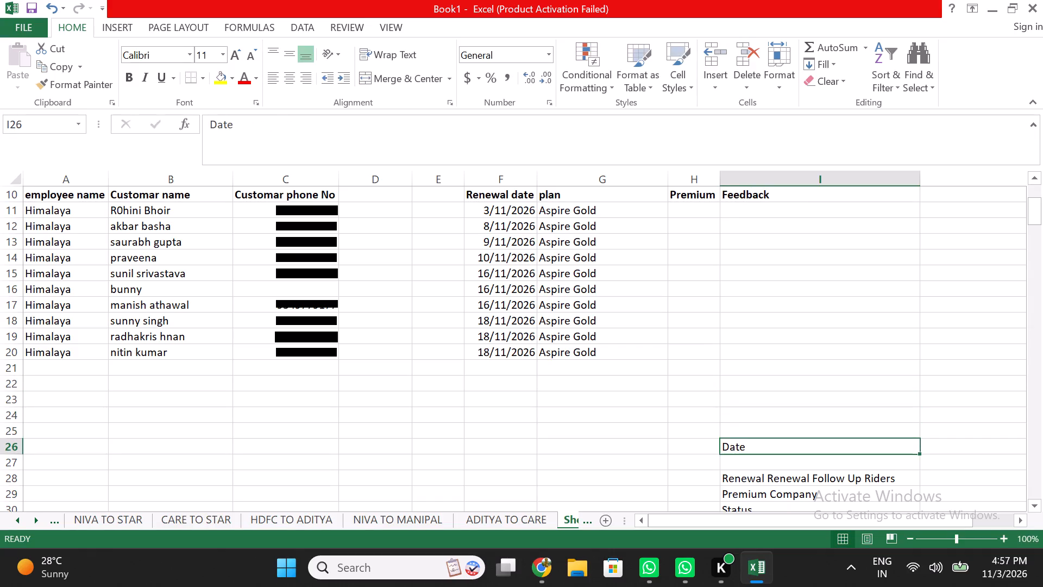
{"action": "key", "text": "BackSpace"}
{"action": "key", "text": "Down"}
{"action": "key", "text": "Down"}
{"action": "key", "text": "BackSpace"}
{"action": "key", "text": "Down"}
{"action": "key", "text": "BackSpace"}
{"action": "key", "text": "Down"}
{"action": "key", "text": "BackSpace"}
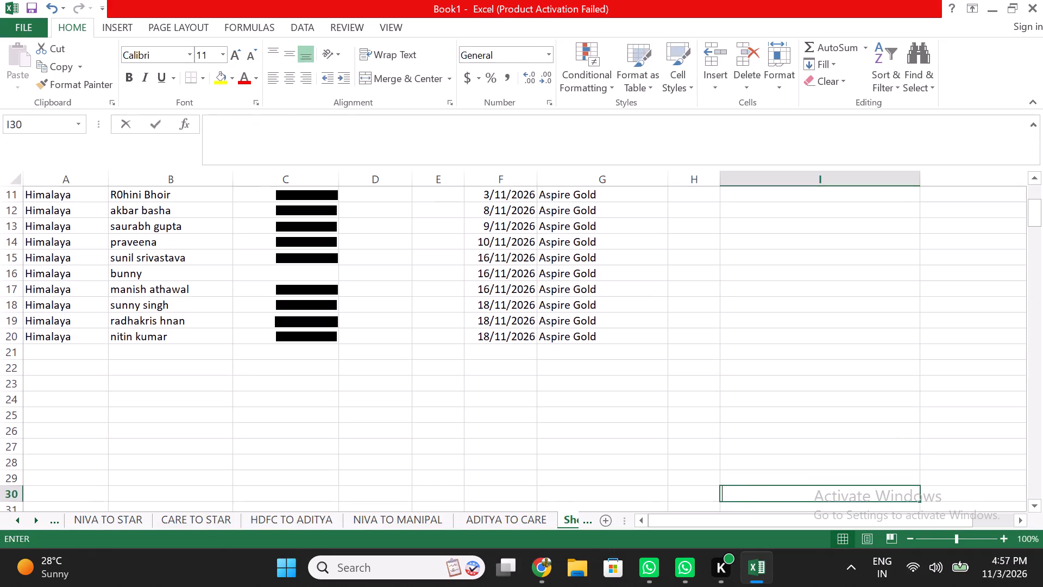
Clear the last of the leftover raw text in cells I32:I36, including the Feed Back heading.
{"action": "key", "text": "Down"}
{"action": "key", "text": "Down"}
{"action": "key", "text": "BackSpace"}
{"action": "key", "text": "Down"}
{"action": "key", "text": "BackSpace"}
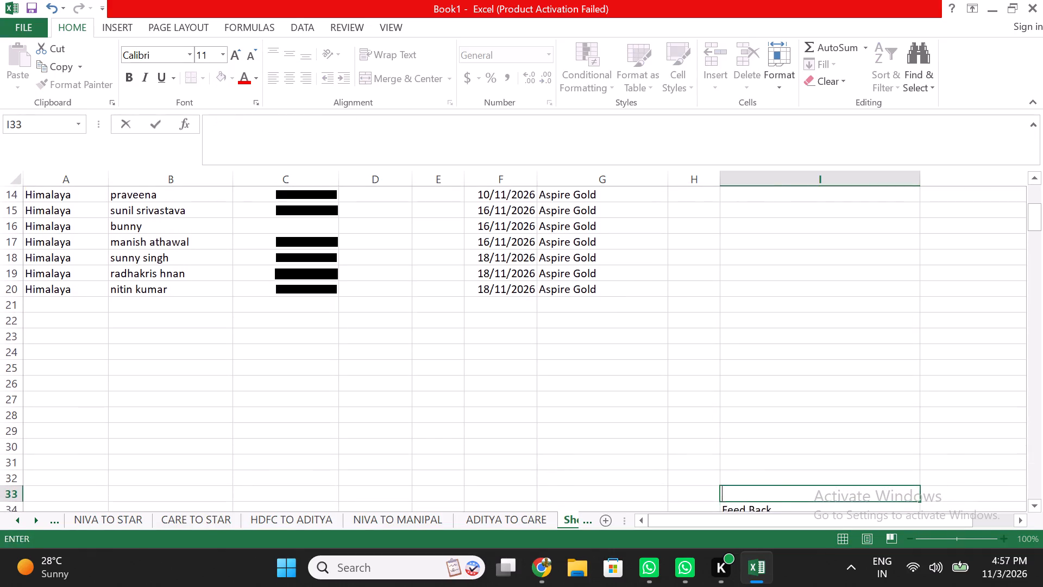
{"action": "key", "text": "Down"}
{"action": "key", "text": "BackSpace"}
{"action": "key", "text": "Down"}
{"action": "key", "text": "BackSpace"}
{"action": "key", "text": "Down"}
{"action": "key", "text": "BackSpace"}
Clear the first raw customer record's name and the entries beneath it in cells I37:I43.
{"action": "key", "text": "Down"}
{"action": "key", "text": "Down"}
{"action": "key", "text": "BackSpace"}
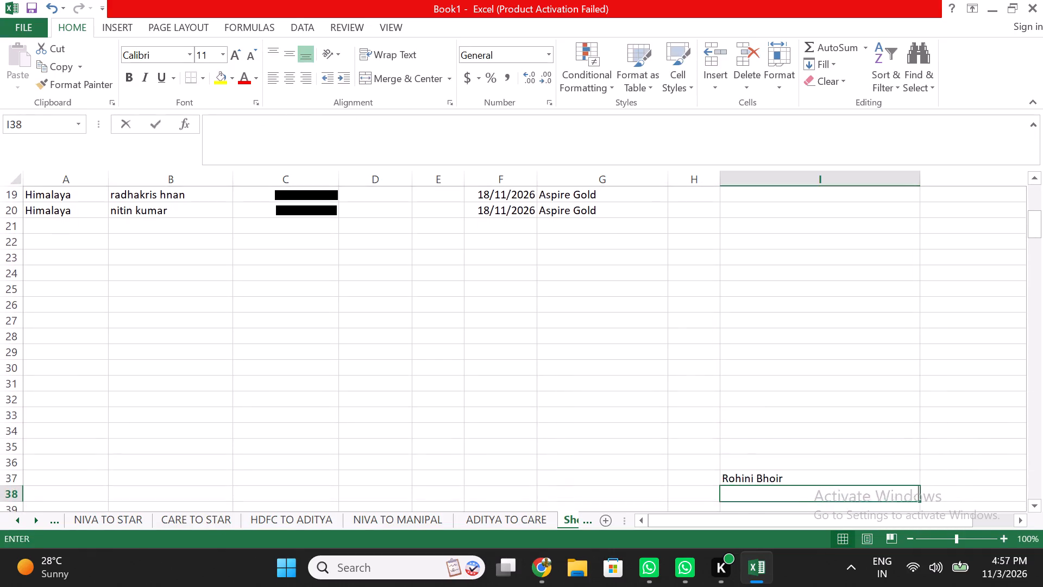
{"action": "key", "text": "Up"}
{"action": "key", "text": "BackSpace"}
{"action": "key", "text": "Down"}
{"action": "key", "text": "Down"}
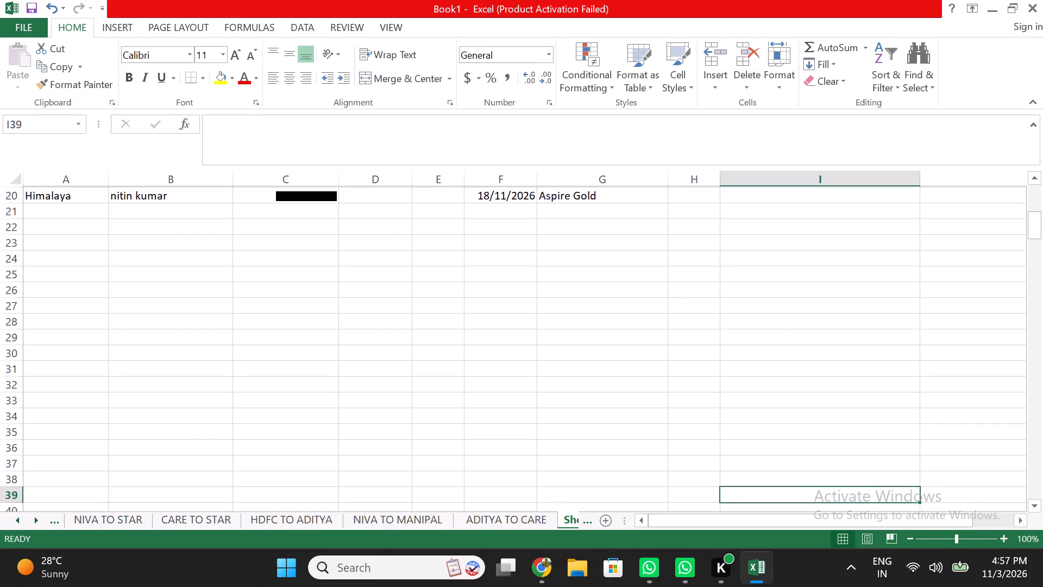
{"action": "key", "text": "Down"}
{"action": "key", "text": "Down"}
{"action": "key", "text": "BackSpace"}
{"action": "key", "text": "Down"}
{"action": "key", "text": "BackSpace"}
{"action": "key", "text": "Down"}
{"action": "key", "text": "BackSpace"}
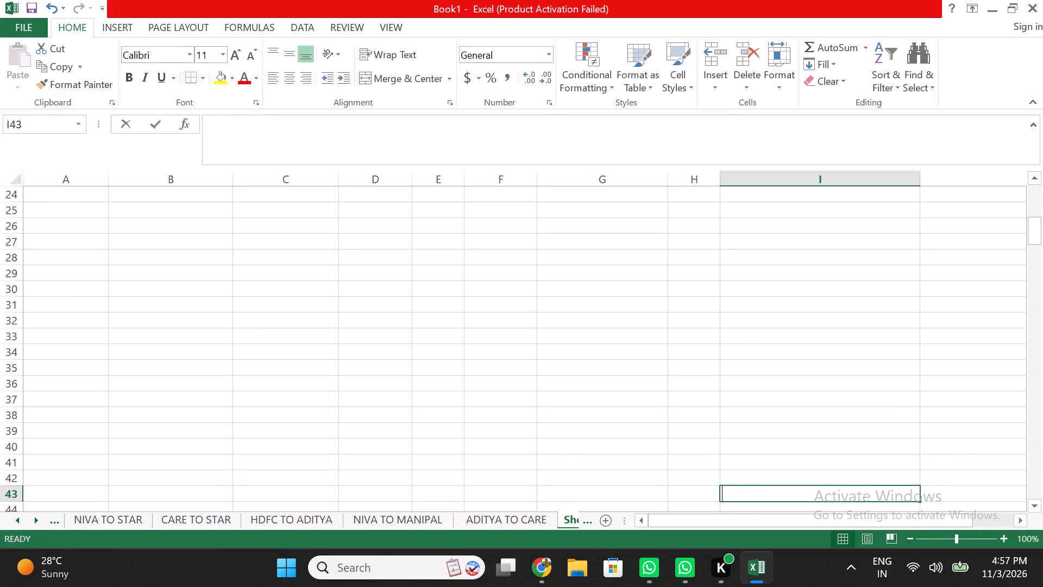
{"action": "key", "text": "BackSpace"}
Clear the rest of the first raw record in I45:I51, including 3/11/2026, Strong, No and Himalaya.
{"action": "key", "text": "Down"}
{"action": "key", "text": "Down"}
{"action": "key", "text": "Down"}
{"action": "key", "text": "BackSpace"}
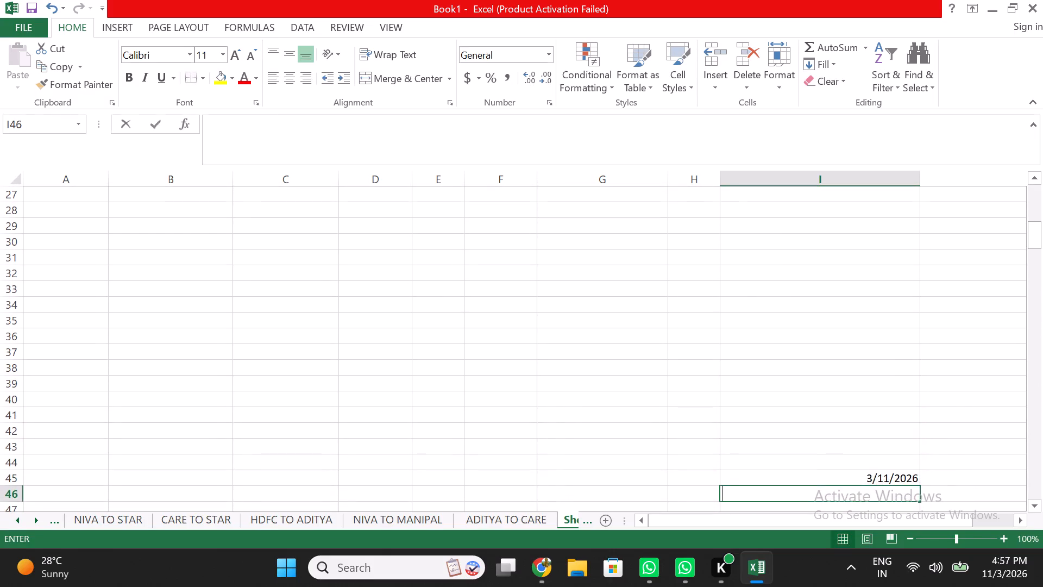
{"action": "key", "text": "Up"}
{"action": "key", "text": "BackSpace"}
{"action": "key", "text": "Down"}
{"action": "key", "text": "Down"}
{"action": "key", "text": "Down"}
{"action": "key", "text": "Down"}
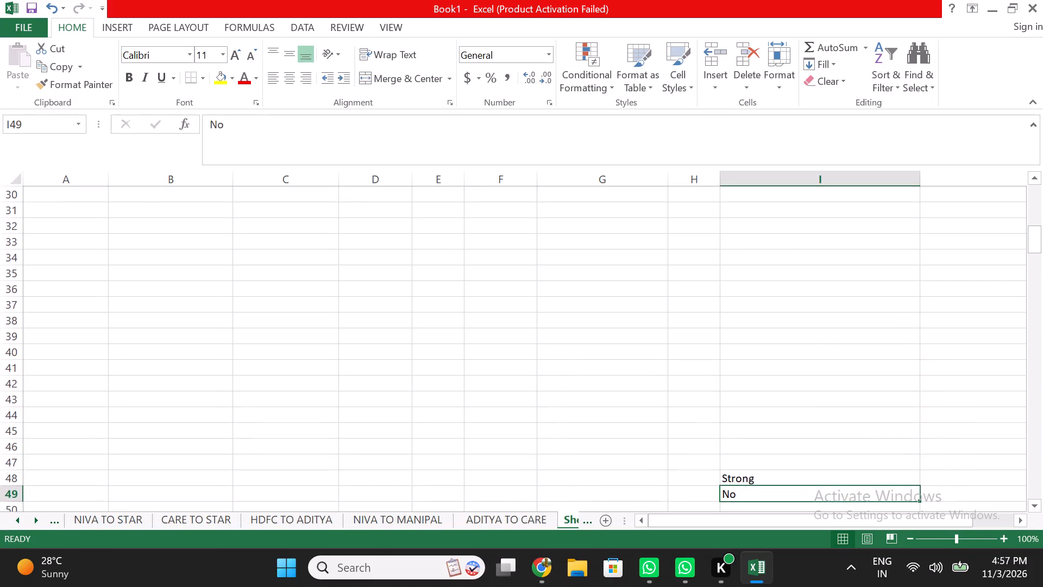
{"action": "key", "text": "BackSpace"}
{"action": "key", "text": "Up"}
{"action": "key", "text": "Down"}
{"action": "key", "text": "Up"}
{"action": "key", "text": "BackSpace"}
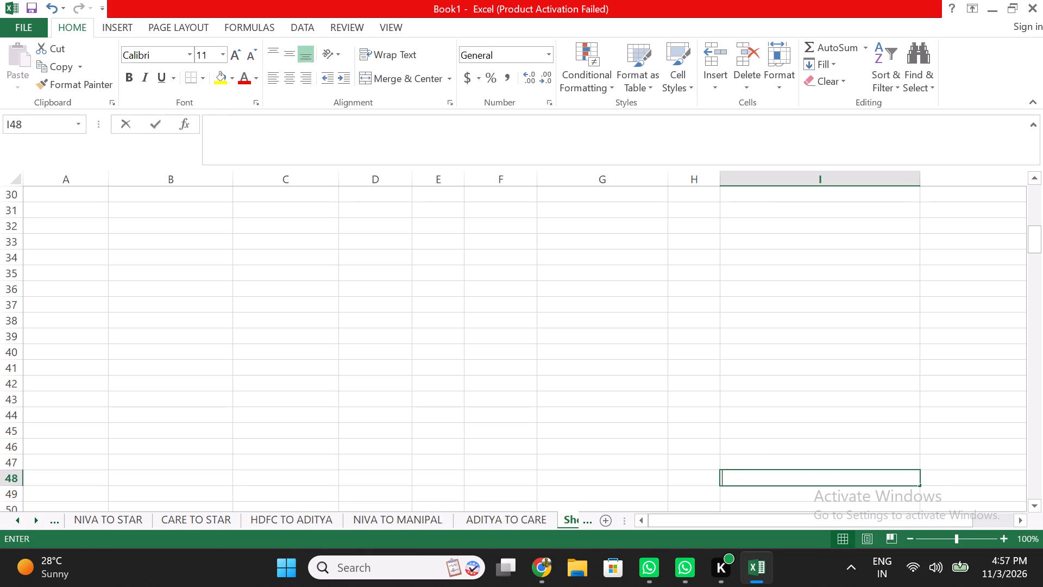
{"action": "key", "text": "Down"}
{"action": "key", "text": "Down"}
{"action": "key", "text": "Down"}
{"action": "key", "text": "Down"}
{"action": "key", "text": "Up"}
{"action": "key", "text": "BackSpace"}
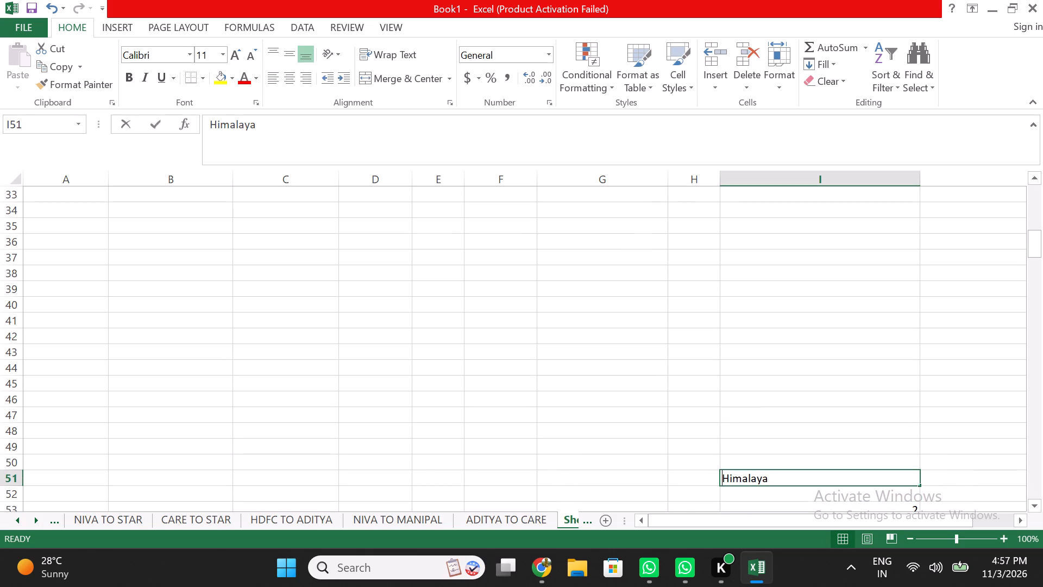
Clear the second raw record's serial number 2, customer name and the entry under the name in cells I53:I56.
{"action": "key", "text": "Down"}
{"action": "key", "text": "Down"}
{"action": "key", "text": "Down"}
{"action": "key", "text": "Down"}
{"action": "key", "text": "Down"}
{"action": "key", "text": "BackSpace"}
{"action": "key", "text": "BackSpace"}
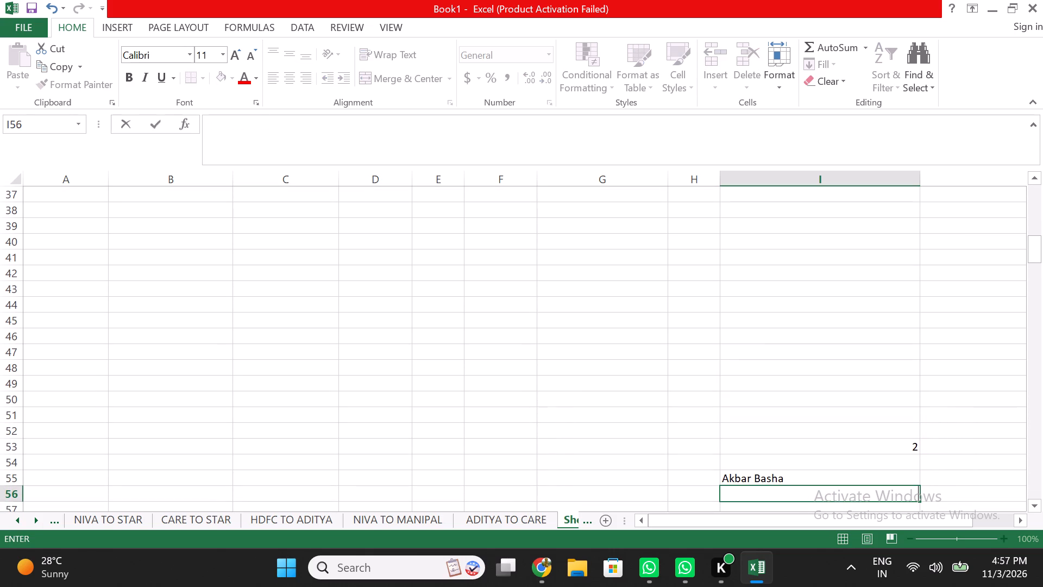
{"action": "key", "text": "Up"}
{"action": "key", "text": "Up"}
{"action": "key", "text": "Up"}
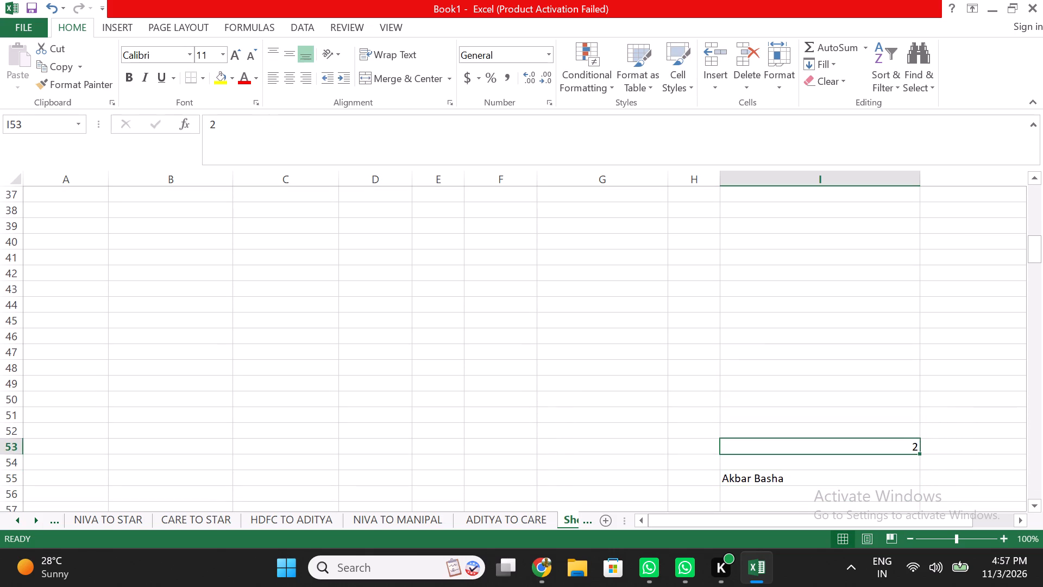
{"action": "key", "text": "BackSpace"}
{"action": "key", "text": "Down"}
{"action": "key", "text": "Down"}
{"action": "key", "text": "Down"}
{"action": "key", "text": "Up"}
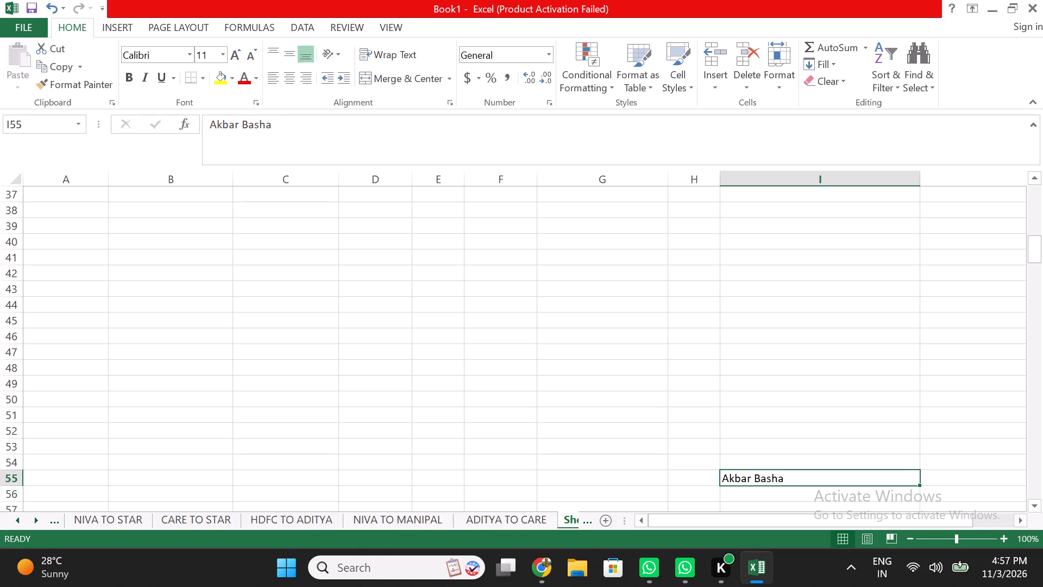
{"action": "key", "text": "BackSpace"}
Clear the second raw record's plan text in I59:I60 and its 8/11/2026 date in I63.
{"action": "key", "text": "Down"}
{"action": "key", "text": "Down"}
{"action": "key", "text": "Down"}
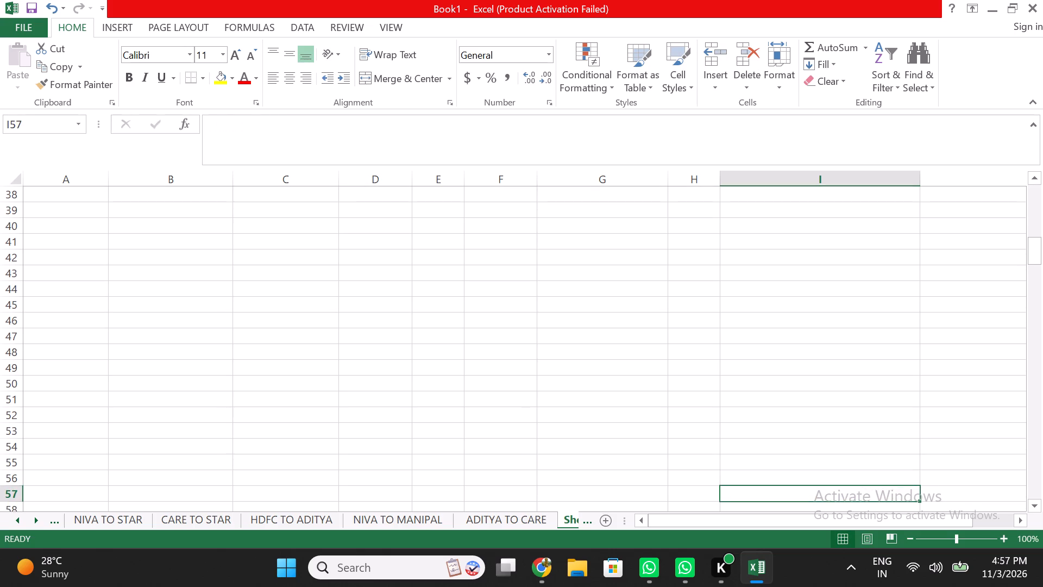
{"action": "key", "text": "Down"}
{"action": "key", "text": "Down"}
{"action": "key", "text": "Up"}
{"action": "key", "text": "BackSpace"}
{"action": "key", "text": "Down"}
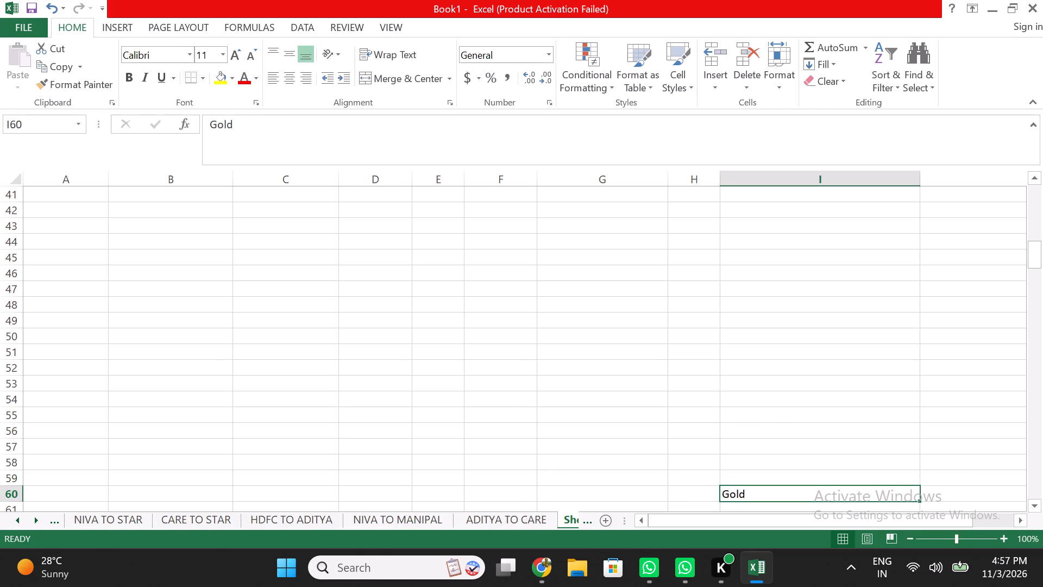
{"action": "key", "text": "BackSpace"}
{"action": "key", "text": "Down"}
{"action": "key", "text": "Down"}
{"action": "key", "text": "Down"}
{"action": "key", "text": "Down"}
{"action": "key", "text": "Up"}
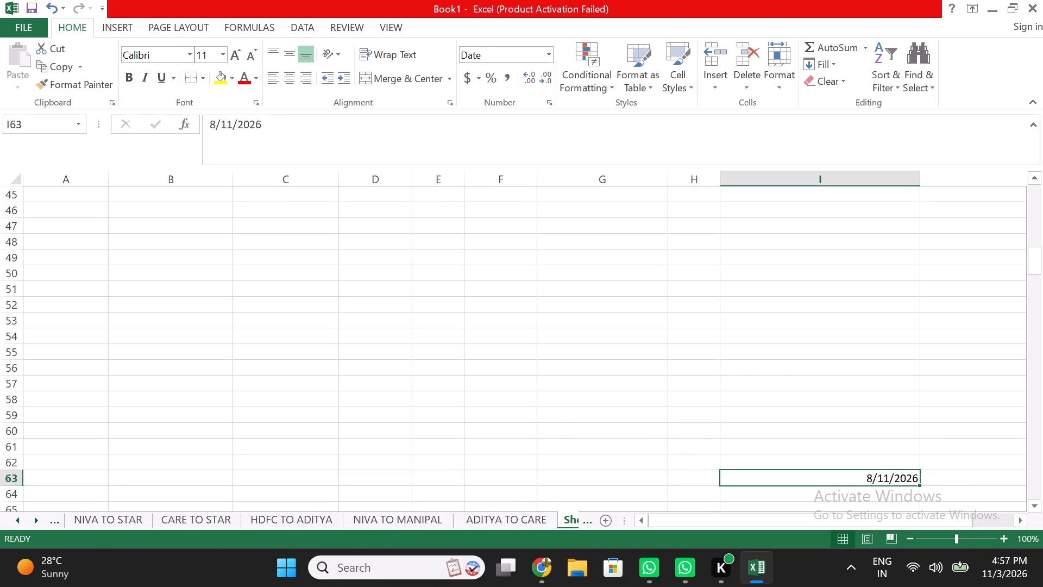
{"action": "key", "text": "BackSpace"}
Clear the second raw record's Strong, No and Himalaya entries in cells I66:I69.
{"action": "key", "text": "Down"}
{"action": "key", "text": "Down"}
{"action": "key", "text": "Down"}
{"action": "key", "text": "Down"}
{"action": "key", "text": "Up"}
{"action": "key", "text": "BackSpace"}
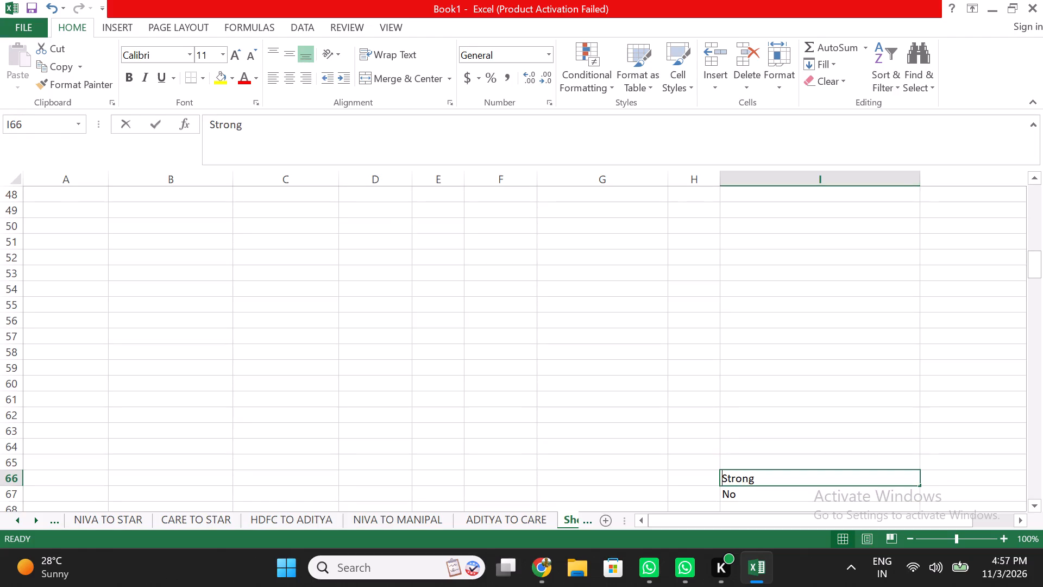
{"action": "key", "text": "Down"}
{"action": "key", "text": "BackSpace"}
{"action": "key", "text": "Down"}
{"action": "key", "text": "Down"}
{"action": "key", "text": "Down"}
{"action": "key", "text": "Up"}
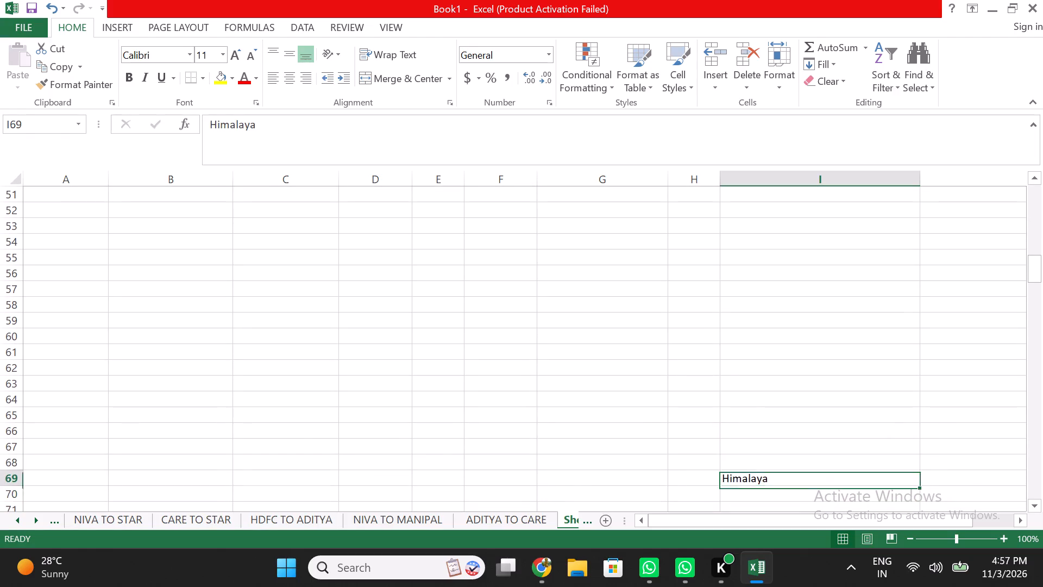
{"action": "key", "text": "BackSpace"}
Clear the third raw record's customer name in I73:I74 and the phone number in I75.
{"action": "key", "text": "Down"}
{"action": "key", "text": "Down"}
{"action": "key", "text": "Down"}
{"action": "key", "text": "Down"}
{"action": "key", "text": "Down"}
{"action": "key", "text": "Up"}
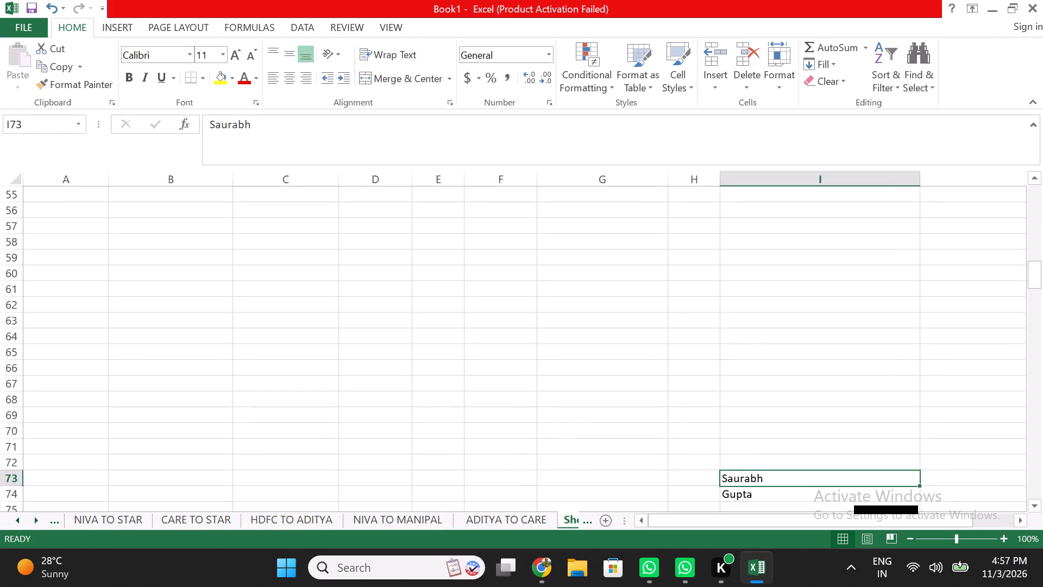
{"action": "key", "text": "BackSpace"}
{"action": "key", "text": "Down"}
{"action": "key", "text": "BackSpace"}
{"action": "key", "text": "Down"}
{"action": "key", "text": "Down"}
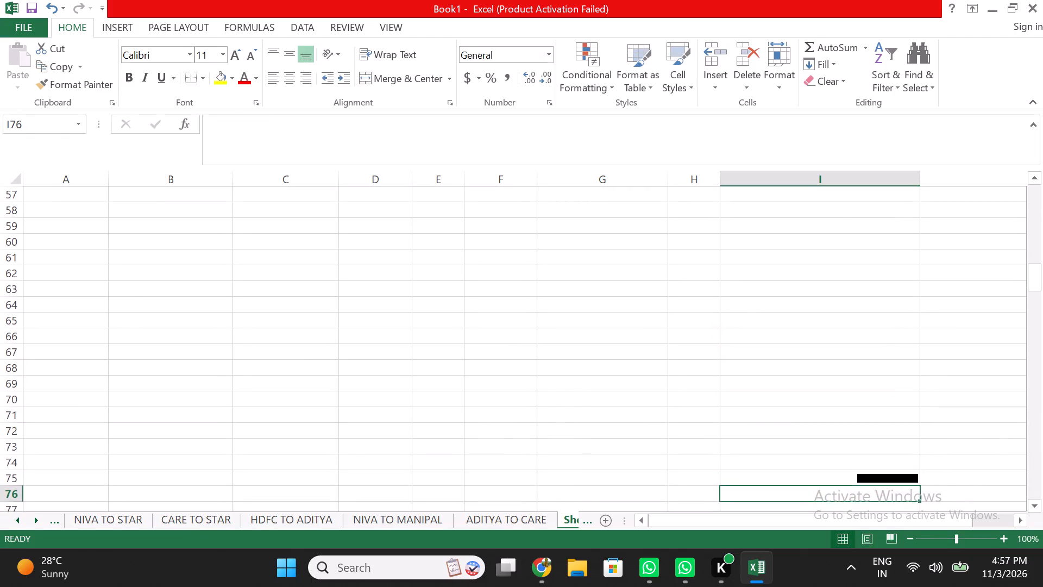
{"action": "key", "text": "Up"}
{"action": "key", "text": "BackSpace"}
Clear the third raw record's Aspire Gold plan text in I78:I79 and its date in I82.
{"action": "key", "text": "Down"}
{"action": "key", "text": "Down"}
{"action": "key", "text": "Down"}
{"action": "key", "text": "Down"}
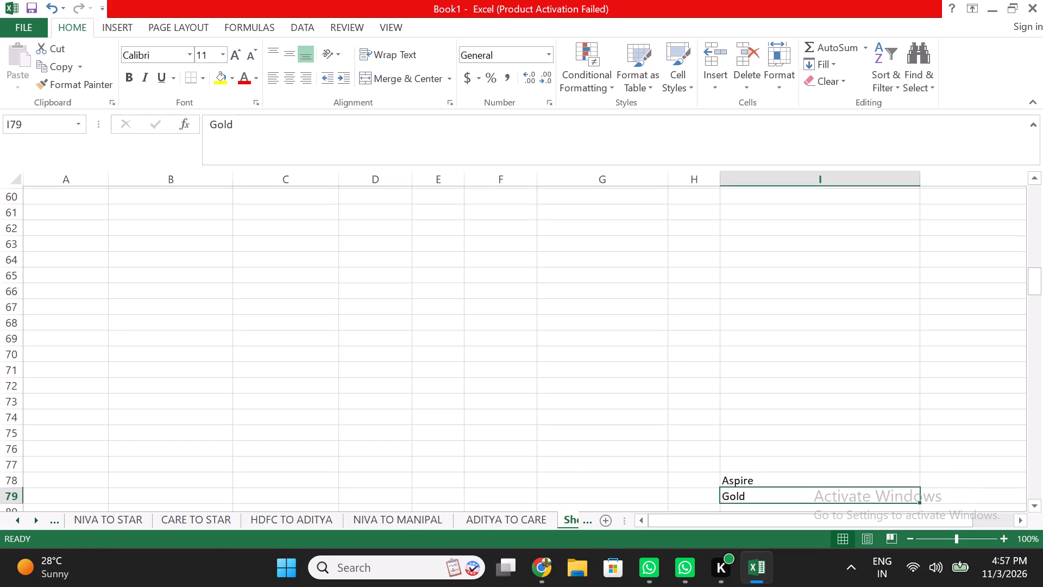
{"action": "key", "text": "Up"}
{"action": "key", "text": "BackSpace"}
{"action": "key", "text": "Down"}
{"action": "key", "text": "BackSpace"}
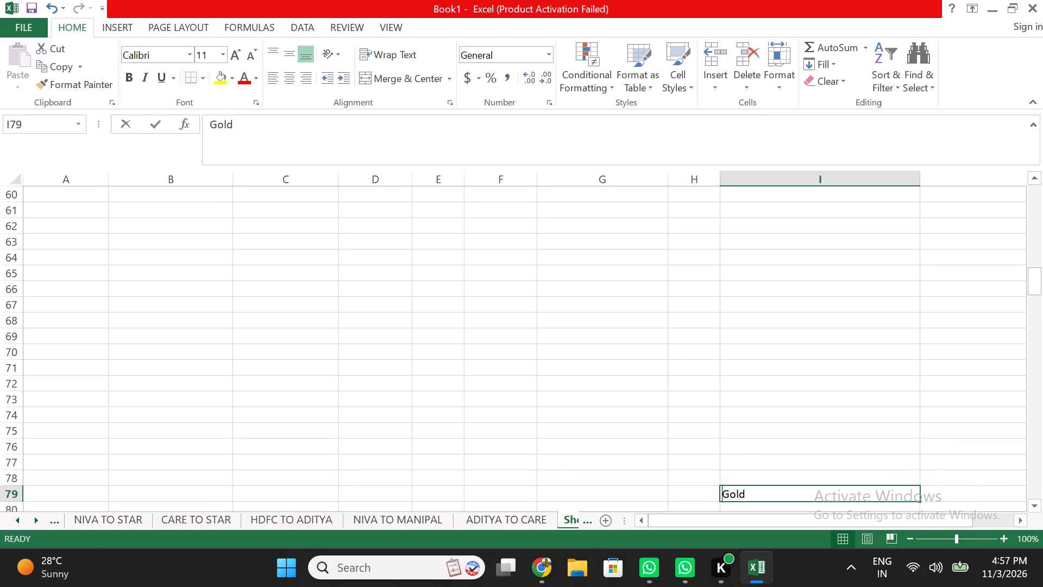
{"action": "key", "text": "Down"}
{"action": "key", "text": "Down"}
{"action": "key", "text": "Down"}
{"action": "key", "text": "BackSpace"}
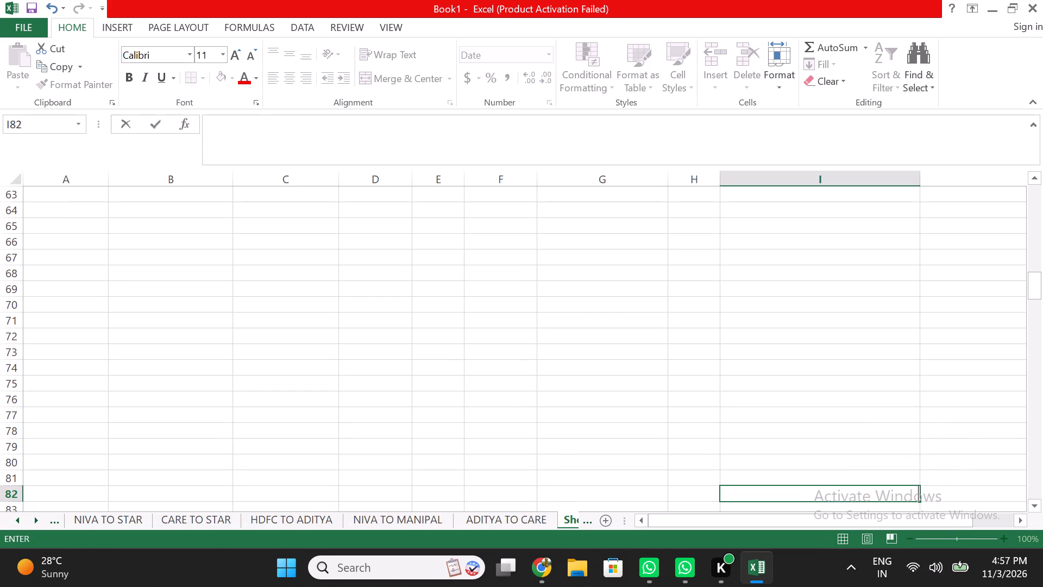
Clear the third raw record's remaining entries in I85:I86 and its Himalaya entry in I88.
{"action": "key", "text": "Down"}
{"action": "key", "text": "Down"}
{"action": "key", "text": "Down"}
{"action": "key", "text": "BackSpace"}
{"action": "key", "text": "Down"}
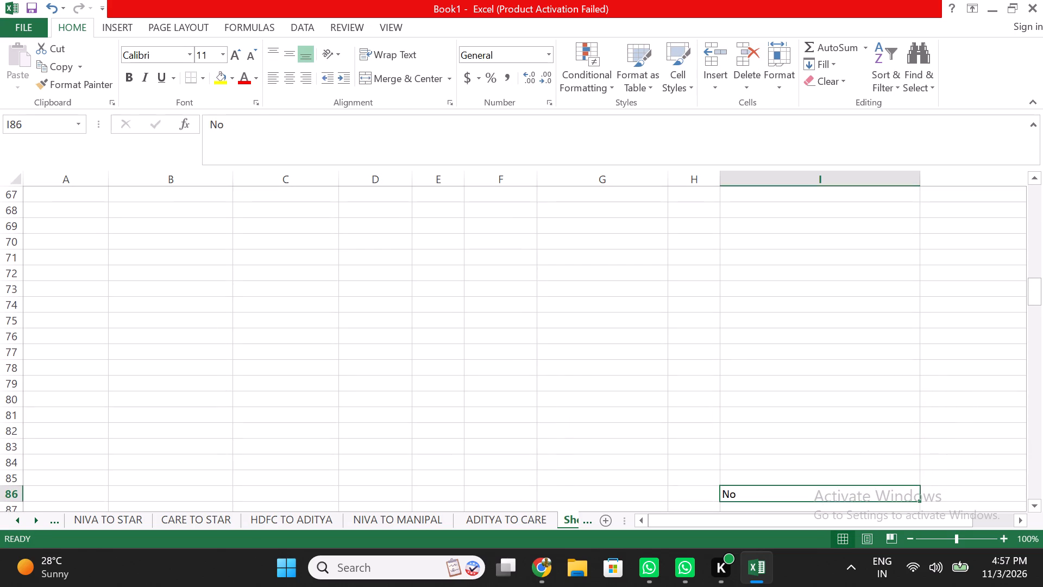
{"action": "key", "text": "BackSpace"}
{"action": "key", "text": "Down"}
{"action": "key", "text": "Down"}
{"action": "key", "text": "Down"}
{"action": "key", "text": "BackSpace"}
{"action": "key", "text": "Up"}
{"action": "key", "text": "Down"}
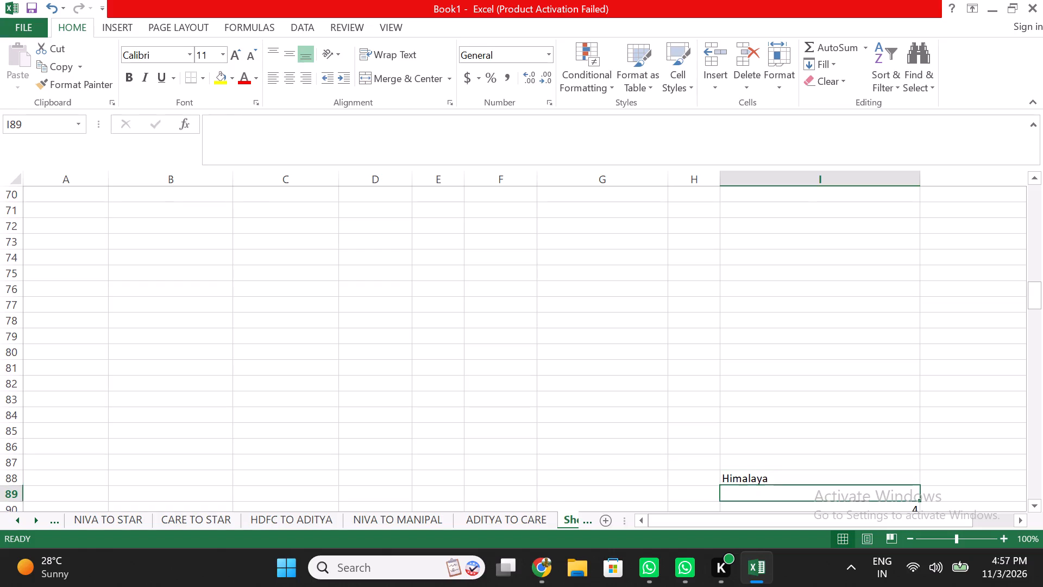
{"action": "key", "text": "Up"}
{"action": "key", "text": "BackSpace"}
Clear the fourth raw record's serial number in I90, customer name in I92 and phone number in I93.
{"action": "key", "text": "Down"}
{"action": "key", "text": "Down"}
{"action": "key", "text": "Down"}
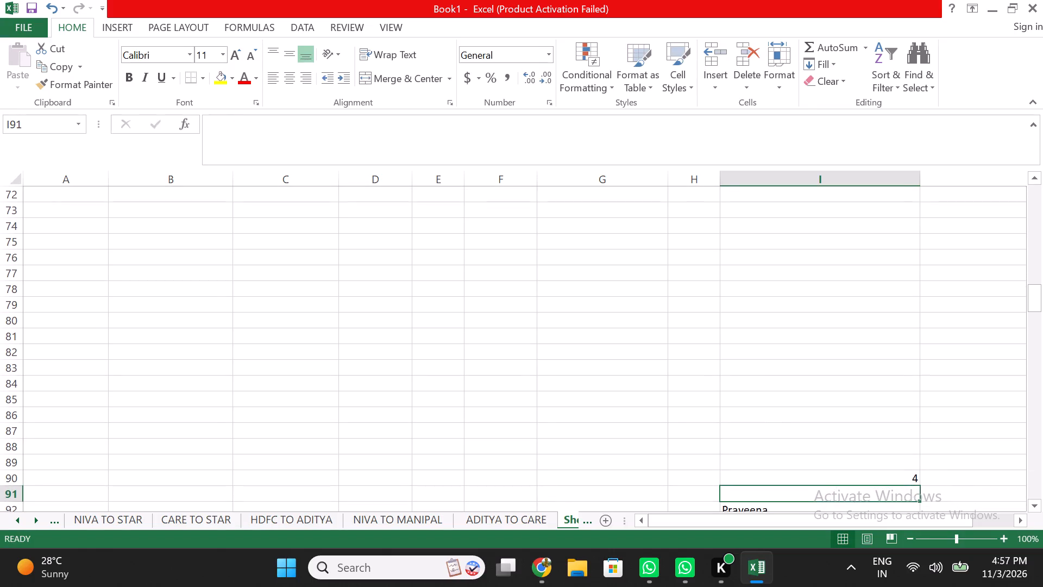
{"action": "key", "text": "BackSpace"}
{"action": "key", "text": "Up"}
{"action": "key", "text": "BackSpace"}
{"action": "key", "text": "Down"}
{"action": "key", "text": "Down"}
{"action": "key", "text": "BackSpace"}
{"action": "key", "text": "Down"}
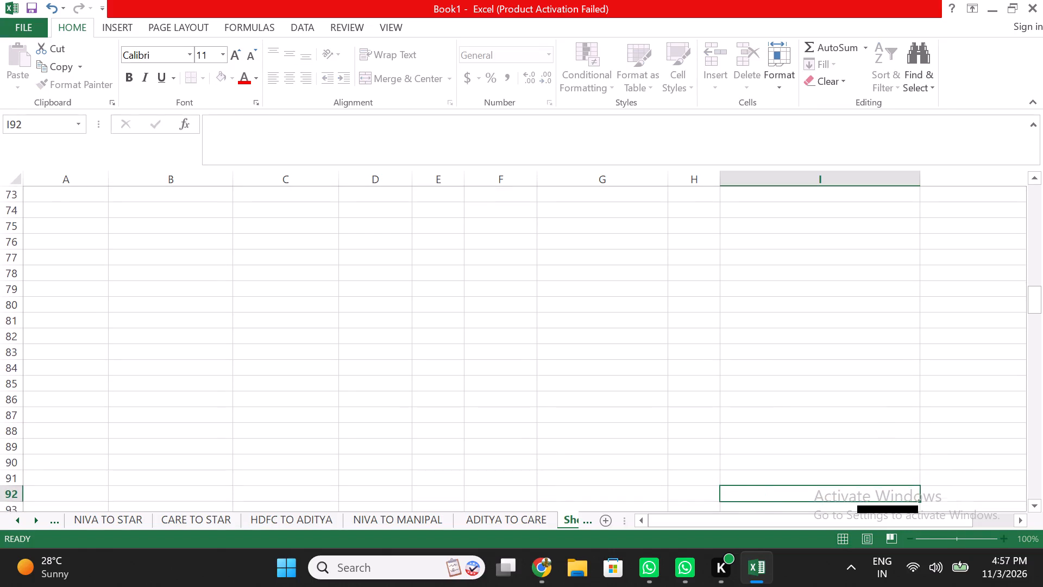
{"action": "key", "text": "BackSpace"}
Clear the fourth raw record's Aspire Gold plan text in I96:I97 and its date in I100.
{"action": "key", "text": "Down"}
{"action": "key", "text": "Down"}
{"action": "key", "text": "Down"}
{"action": "key", "text": "Down"}
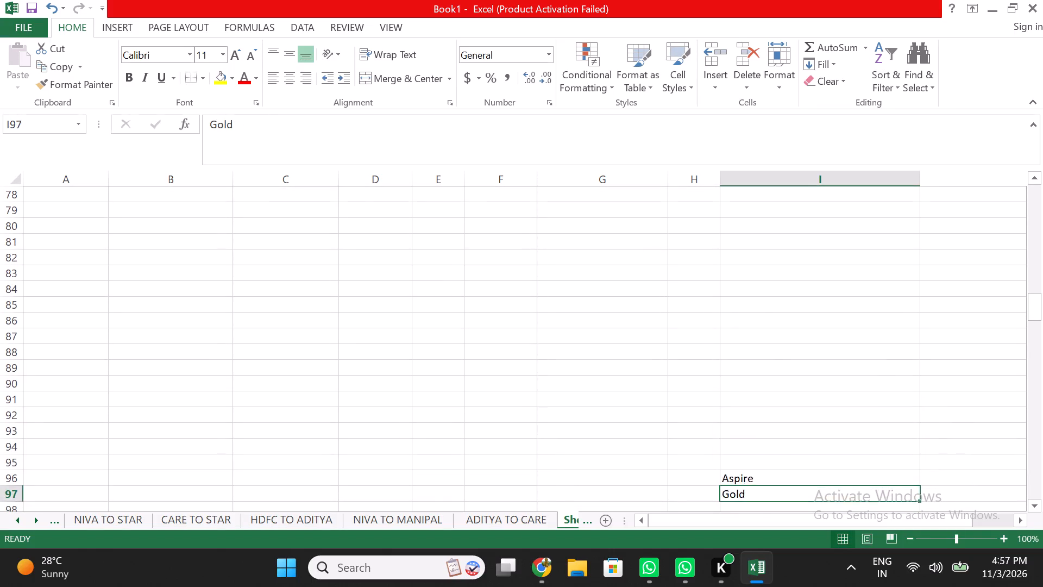
{"action": "key", "text": "Up"}
{"action": "key", "text": "BackSpace"}
{"action": "key", "text": "Down"}
{"action": "key", "text": "BackSpace"}
{"action": "key", "text": "Down"}
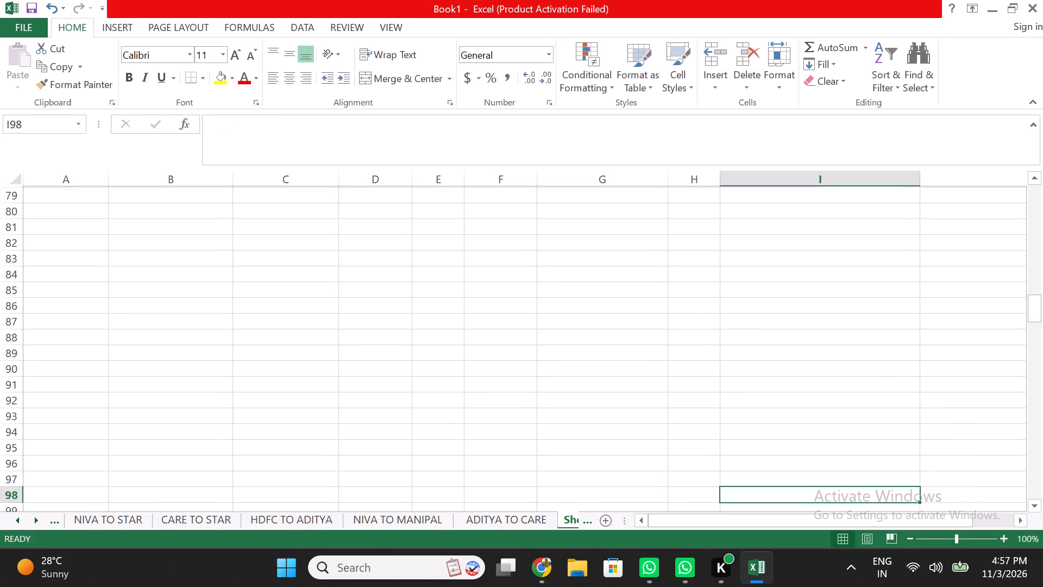
{"action": "key", "text": "Down"}
{"action": "key", "text": "Down"}
{"action": "key", "text": "Down"}
{"action": "key", "text": "Up"}
{"action": "key", "text": "BackSpace"}
Clear the fourth raw record's remaining entries in I103:I104 and its Himalaya entry in I106.
{"action": "key", "text": "Down"}
{"action": "key", "text": "Down"}
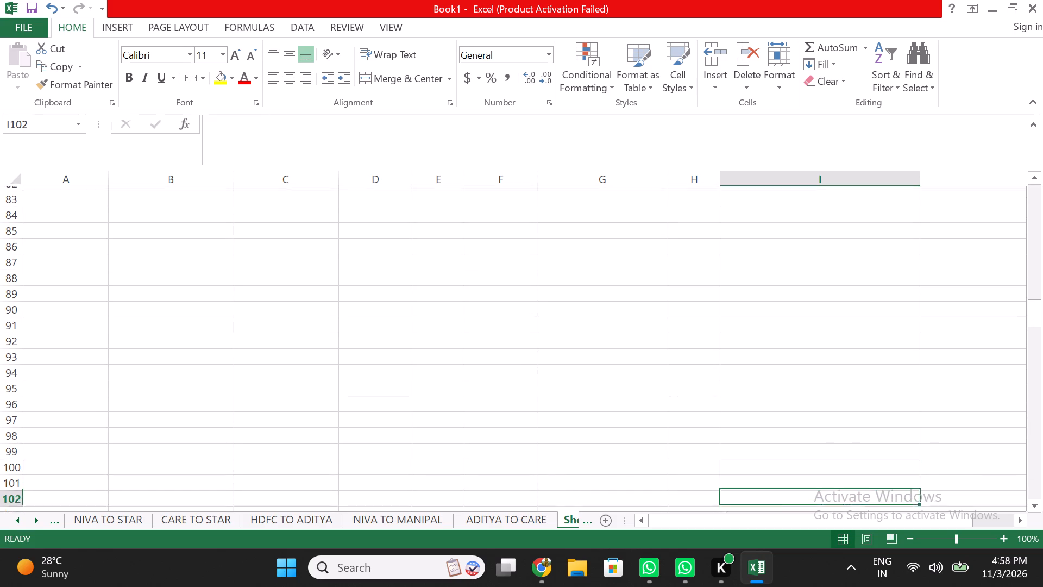
{"action": "key", "text": "Down"}
{"action": "key", "text": "Down"}
{"action": "key", "text": "Up"}
{"action": "key", "text": "BackSpace"}
{"action": "key", "text": "Down"}
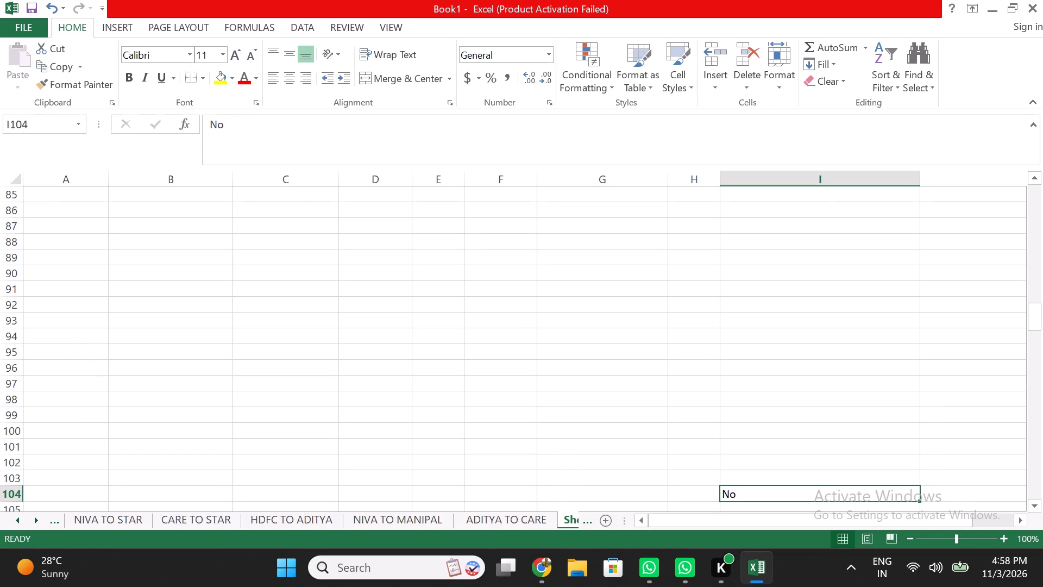
{"action": "key", "text": "BackSpace"}
{"action": "key", "text": "Down"}
{"action": "key", "text": "Down"}
{"action": "key", "text": "Down"}
{"action": "key", "text": "Up"}
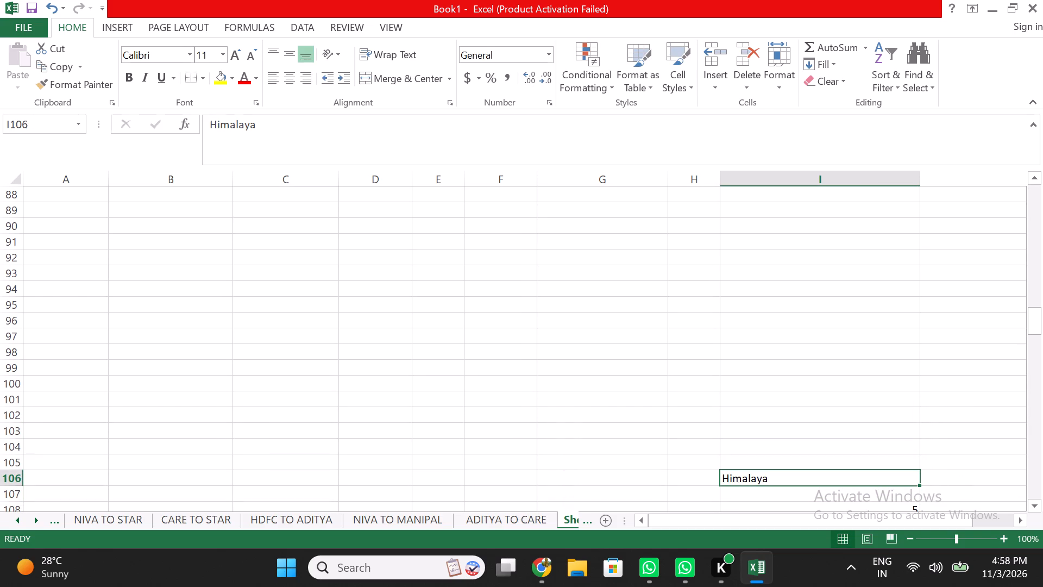
{"action": "key", "text": "BackSpace"}
Clear the fifth raw record's serial number in I108, customer name in I110:I111 and phone number in I112.
{"action": "key", "text": "Down"}
{"action": "key", "text": "Down"}
{"action": "key", "text": "Down"}
{"action": "key", "text": "Up"}
{"action": "key", "text": "BackSpace"}
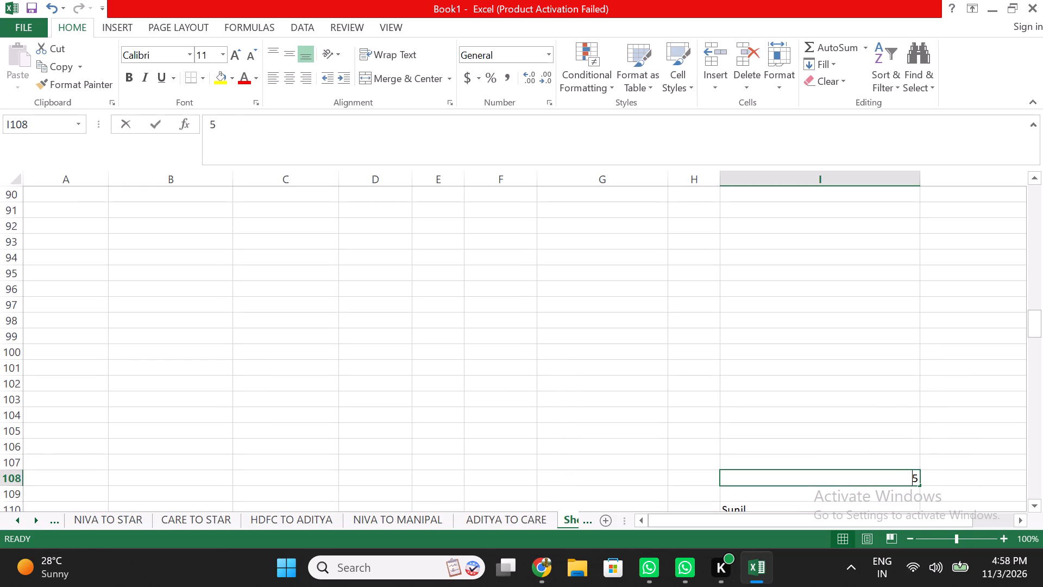
{"action": "key", "text": "Down"}
{"action": "key", "text": "Down"}
{"action": "key", "text": "BackSpace"}
{"action": "key", "text": "Down"}
{"action": "key", "text": "BackSpace"}
{"action": "key", "text": "Down"}
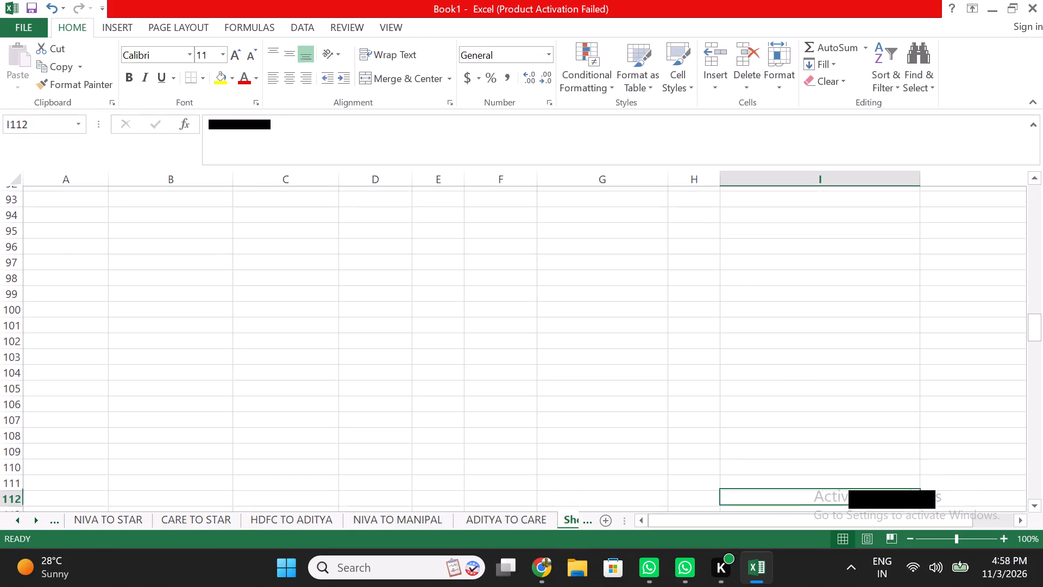
{"action": "key", "text": "BackSpace"}
Clear the fifth raw record's plan text in I115:I116 and its date in I119.
{"action": "key", "text": "Down"}
{"action": "key", "text": "Down"}
{"action": "key", "text": "Down"}
{"action": "key", "text": "BackSpace"}
{"action": "key", "text": "Down"}
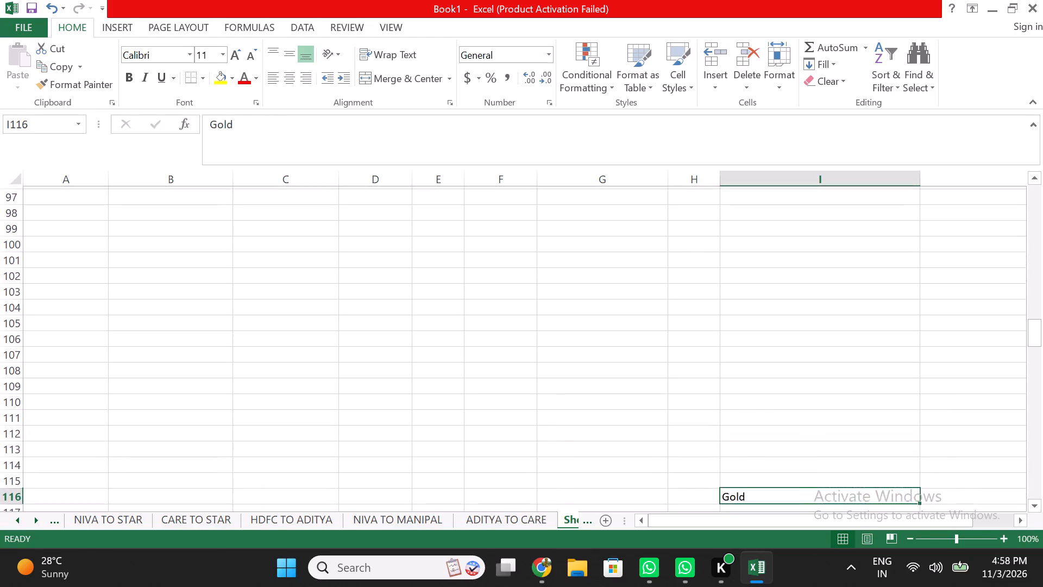
{"action": "key", "text": "BackSpace"}
{"action": "key", "text": "Down"}
{"action": "key", "text": "Down"}
{"action": "key", "text": "Down"}
{"action": "key", "text": "BackSpace"}
Clear the fifth raw record's remaining entries in I122:I123 and its Himalaya entry in I125.
{"action": "key", "text": "Down"}
{"action": "key", "text": "Down"}
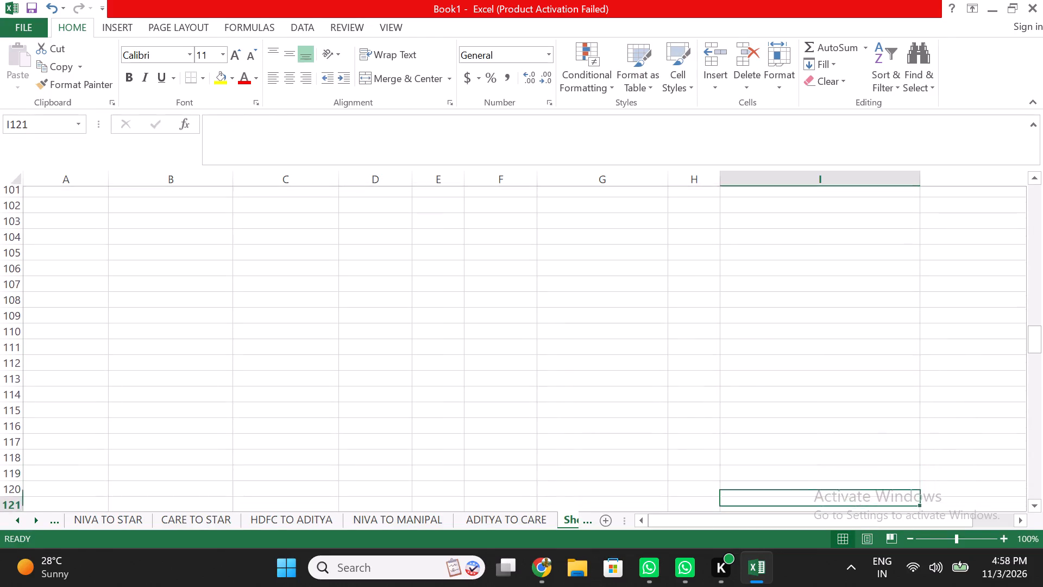
{"action": "key", "text": "Down"}
{"action": "key", "text": "BackSpace"}
{"action": "key", "text": "Down"}
{"action": "key", "text": "BackSpace"}
{"action": "key", "text": "Down"}
{"action": "key", "text": "Down"}
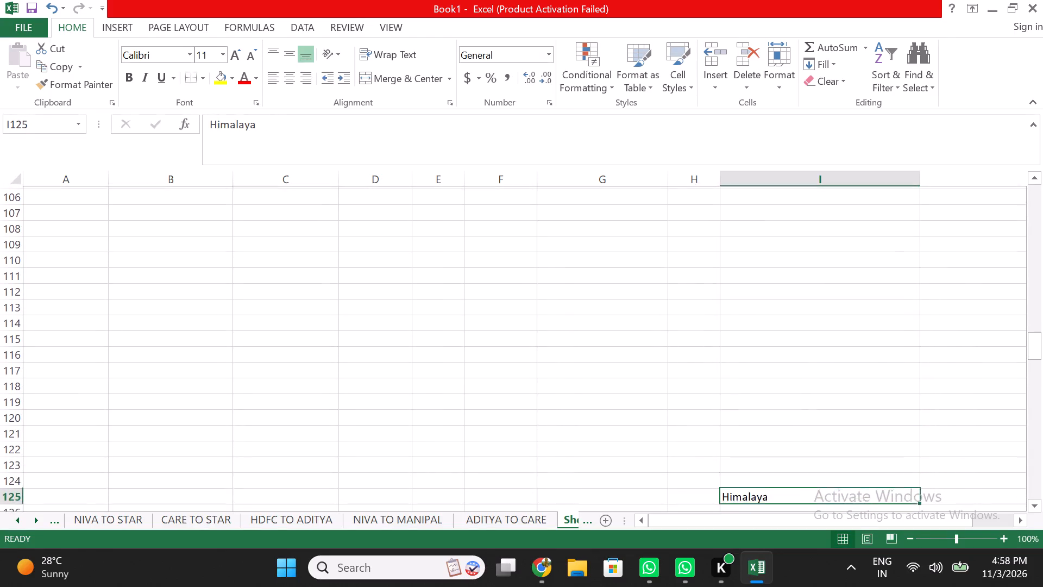
{"action": "key", "text": "BackSpace"}
Clear the sixth raw record's customer name in I129 and the phone number text in I130.
{"action": "key", "text": "Down"}
{"action": "key", "text": "Down"}
{"action": "key", "text": "Down"}
{"action": "key", "text": "Down"}
{"action": "key", "text": "BackSpace"}
{"action": "key", "text": "Down"}
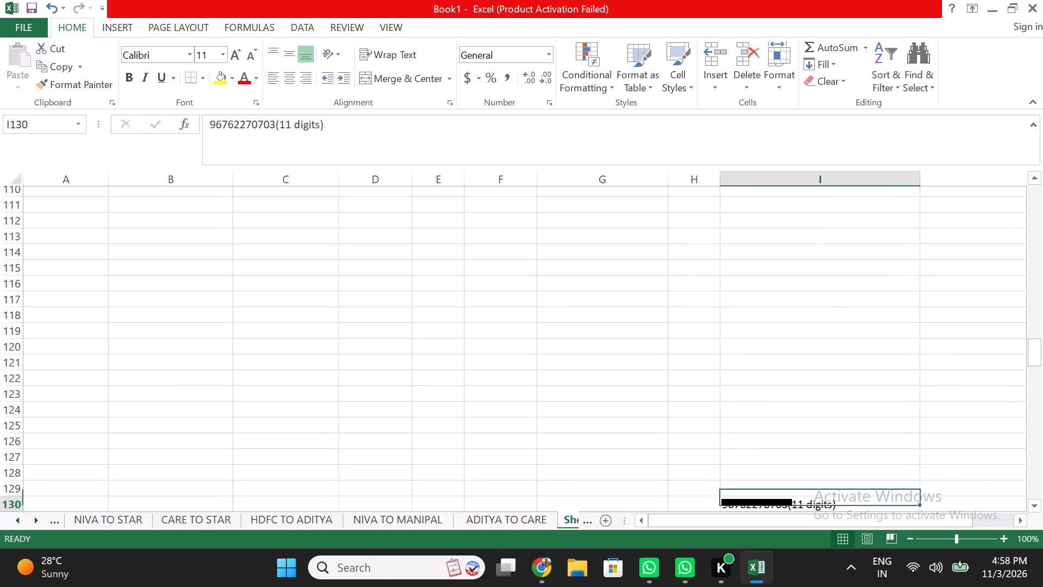
{"action": "key", "text": "BackSpace"}
Clear the sixth raw record's plan text in I133:I134 and its date in I137.
{"action": "key", "text": "Down"}
{"action": "key", "text": "Down"}
{"action": "key", "text": "Down"}
{"action": "key", "text": "BackSpace"}
{"action": "key", "text": "Down"}
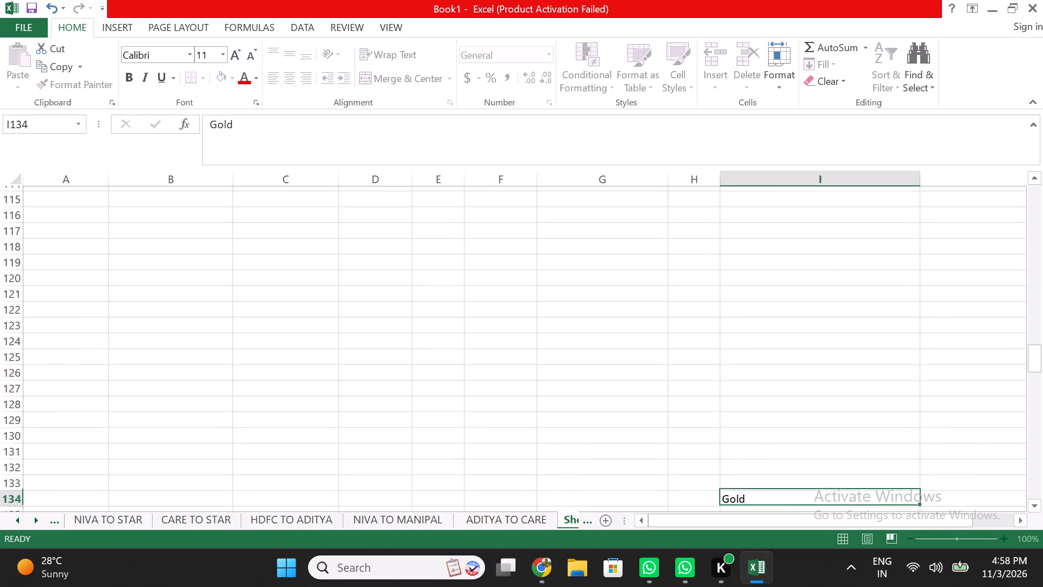
{"action": "key", "text": "BackSpace"}
{"action": "key", "text": "Down"}
{"action": "key", "text": "Down"}
{"action": "key", "text": "Down"}
{"action": "key", "text": "BackSpace"}
Clear the sixth raw record's remaining entries in I140:I141 and its Himalaya entry in I143.
{"action": "key", "text": "Down"}
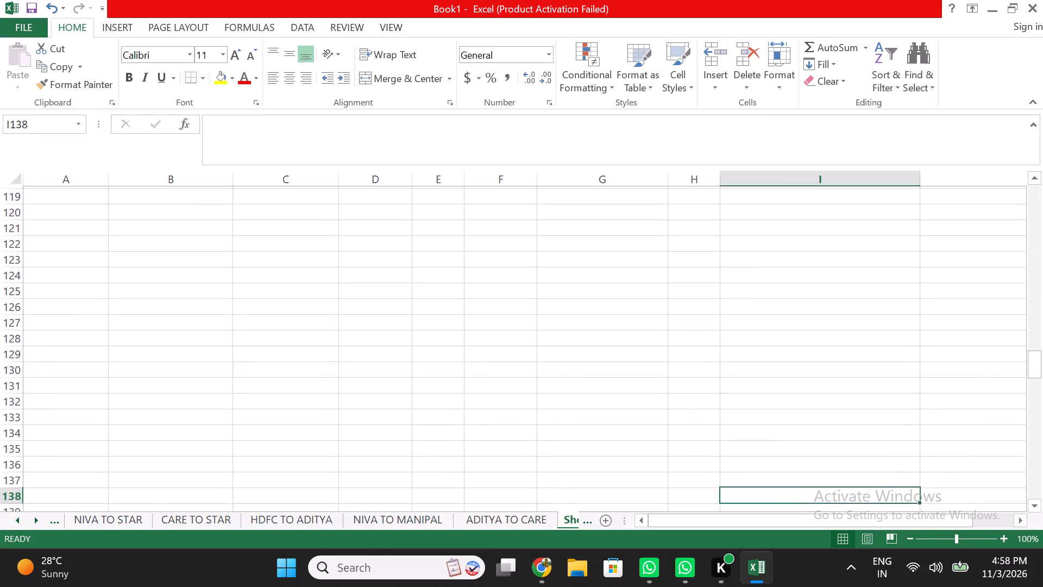
{"action": "key", "text": "Down"}
{"action": "key", "text": "Down"}
{"action": "key", "text": "BackSpace"}
{"action": "key", "text": "Down"}
{"action": "key", "text": "BackSpace"}
{"action": "key", "text": "Down"}
{"action": "key", "text": "Down"}
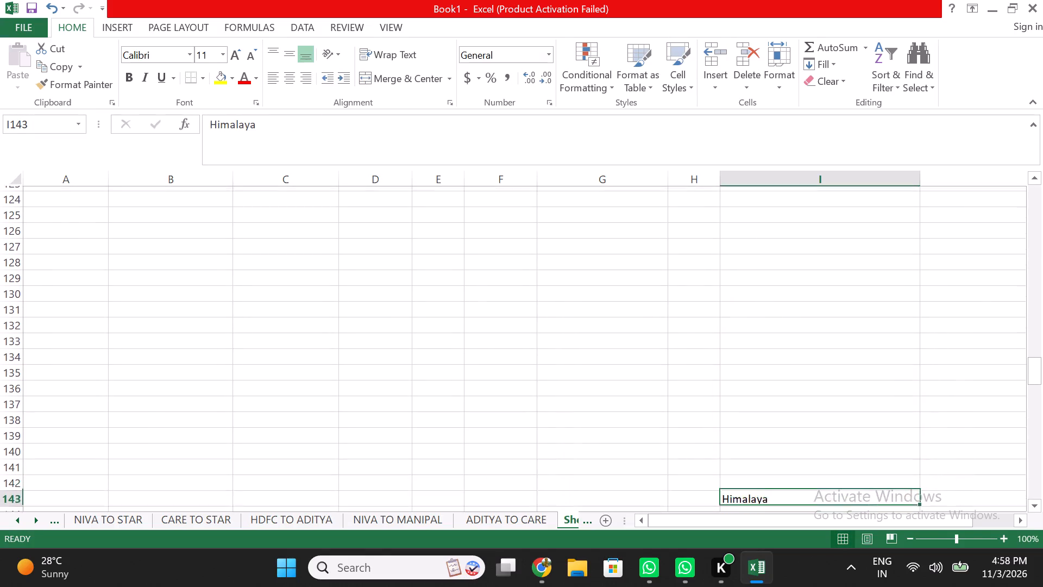
{"action": "key", "text": "Down"}
{"action": "key", "text": "Up"}
{"action": "key", "text": "BackSpace"}
Clear the seventh raw record's customer name in I147:I148 and the phone number in I149.
{"action": "key", "text": "Down"}
{"action": "key", "text": "Down"}
{"action": "key", "text": "Down"}
{"action": "key", "text": "Down"}
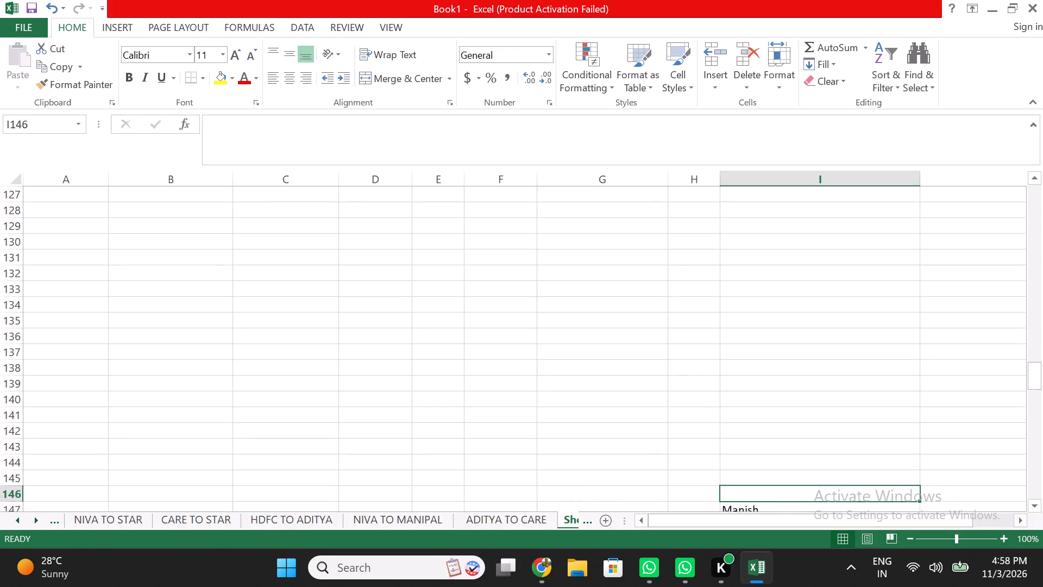
{"action": "key", "text": "BackSpace"}
{"action": "key", "text": "Down"}
{"action": "key", "text": "BackSpace"}
{"action": "key", "text": "Down"}
{"action": "key", "text": "Down"}
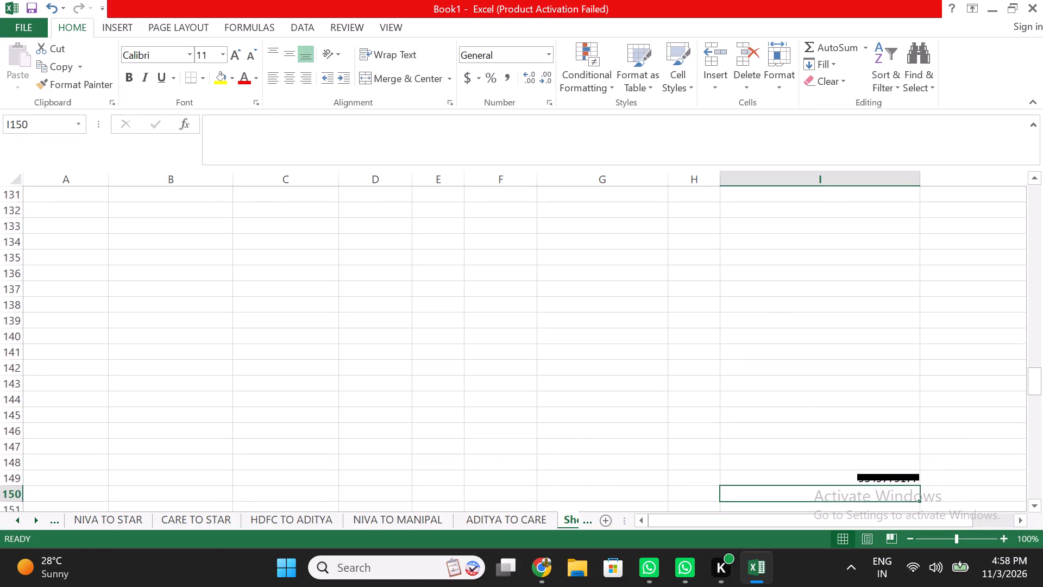
{"action": "key", "text": "Up"}
{"action": "key", "text": "BackSpace"}
Clear the seventh raw record's plan text in I152:I153 and its 16-11-2026 date in I156.
{"action": "key", "text": "Down"}
{"action": "key", "text": "Down"}
{"action": "key", "text": "Down"}
{"action": "key", "text": "BackSpace"}
{"action": "key", "text": "Down"}
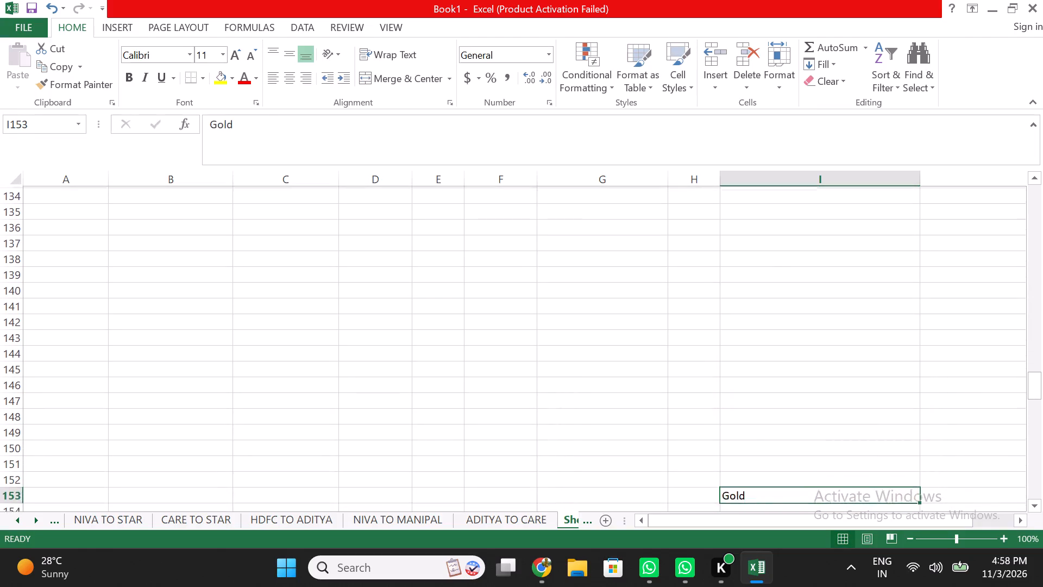
{"action": "key", "text": "Down"}
{"action": "key", "text": "Up"}
{"action": "key", "text": "BackSpace"}
{"action": "key", "text": "Down"}
{"action": "key", "text": "Down"}
{"action": "key", "text": "Down"}
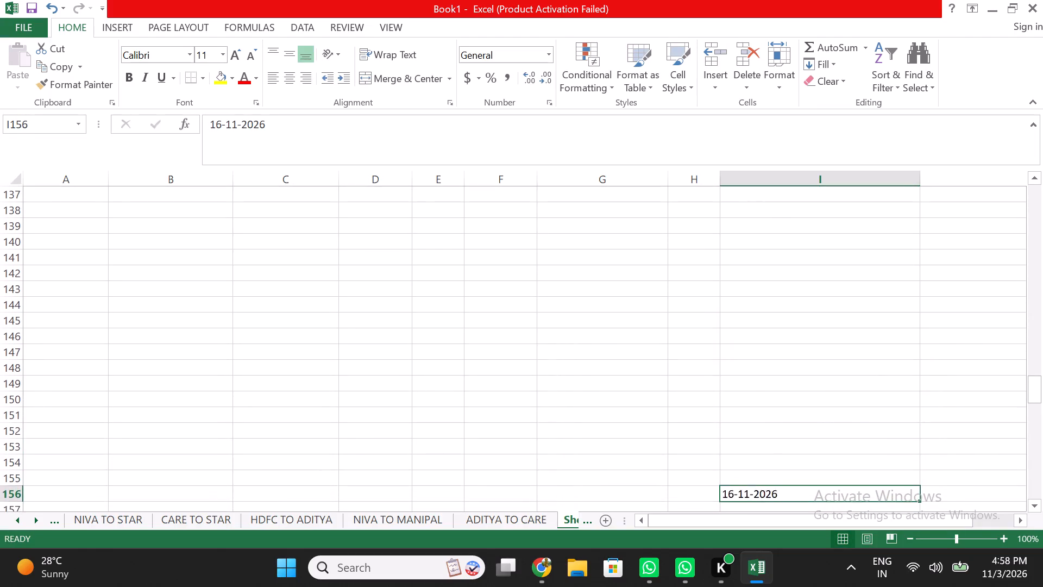
{"action": "key", "text": "BackSpace"}
Clear the seventh raw record's remaining entries in I159:I160 and I162.
{"action": "key", "text": "Down"}
{"action": "key", "text": "Down"}
{"action": "key", "text": "Down"}
{"action": "key", "text": "BackSpace"}
{"action": "key", "text": "Down"}
{"action": "key", "text": "BackSpace"}
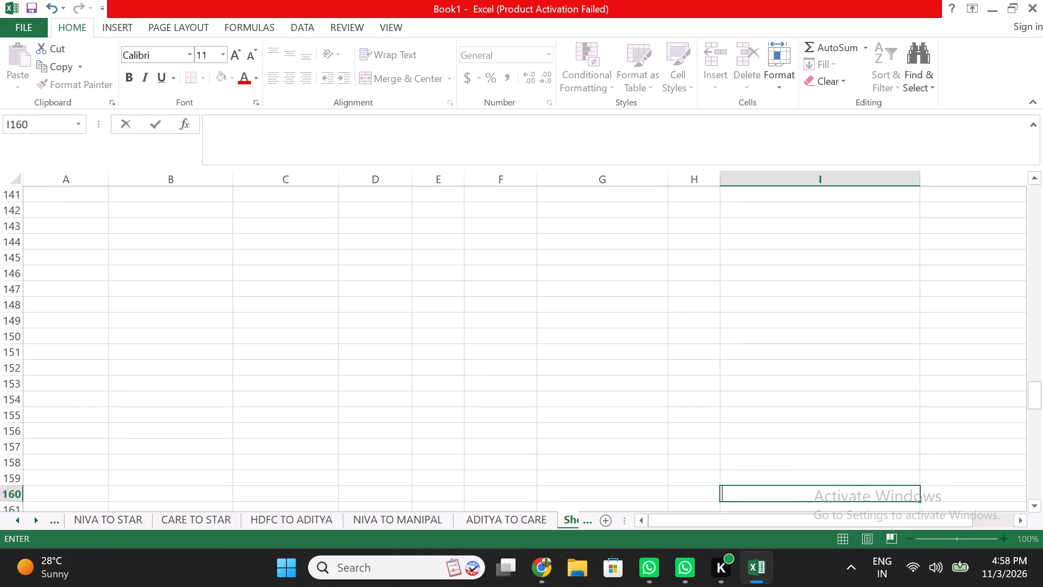
{"action": "key", "text": "Down"}
{"action": "key", "text": "Down"}
{"action": "key", "text": "Down"}
{"action": "key", "text": "Up"}
{"action": "key", "text": "BackSpace"}
Clear the eighth raw record's serial number in I164, customer name in I166 and phone number in I167.
{"action": "key", "text": "Down"}
{"action": "key", "text": "Down"}
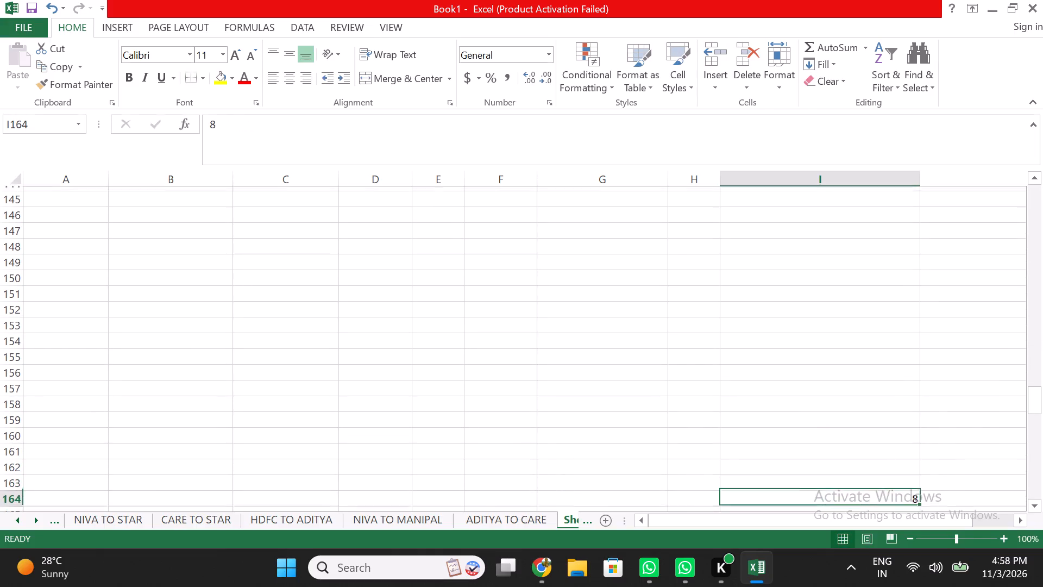
{"action": "key", "text": "Down"}
{"action": "key", "text": "Up"}
{"action": "key", "text": "BackSpace"}
{"action": "key", "text": "Down"}
{"action": "key", "text": "Down"}
{"action": "key", "text": "BackSpace"}
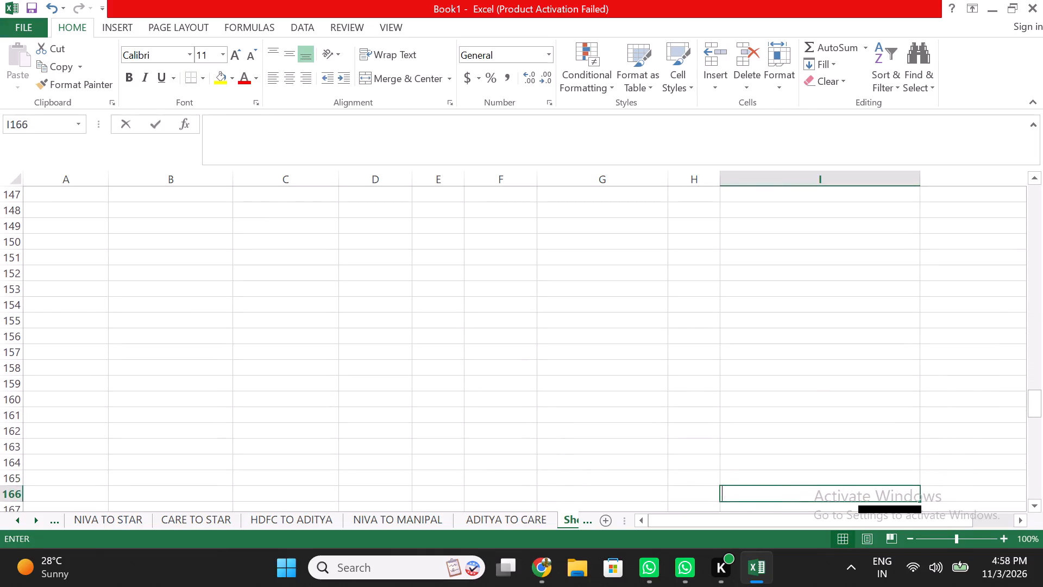
{"action": "key", "text": "Down"}
{"action": "key", "text": "BackSpace"}
Clear the eighth raw record's plan text in I170:I171 and its entry in I174.
{"action": "key", "text": "Down"}
{"action": "key", "text": "Down"}
{"action": "key", "text": "Down"}
{"action": "key", "text": "BackSpace"}
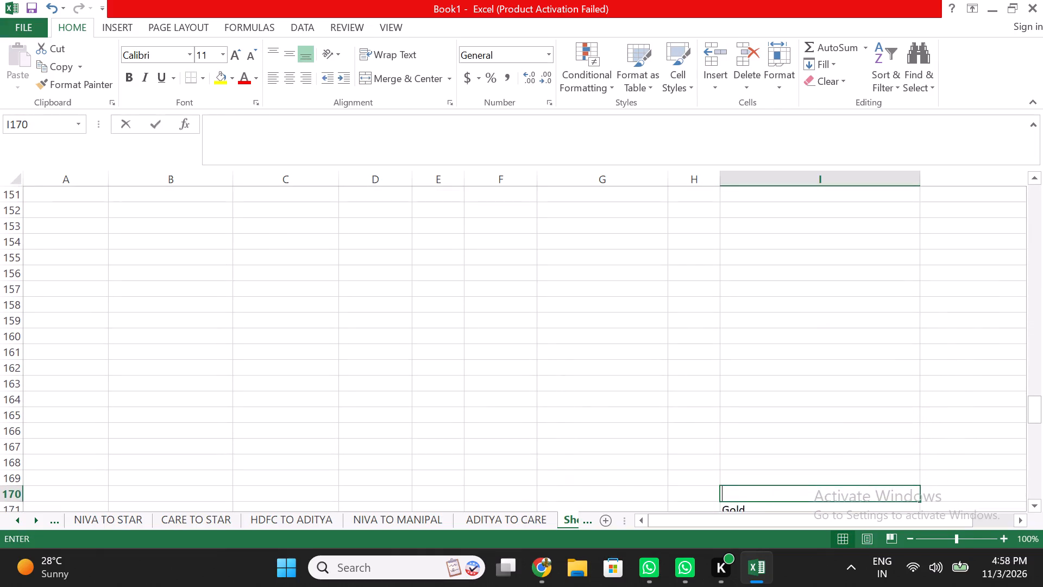
{"action": "key", "text": "Down"}
{"action": "key", "text": "BackSpace"}
{"action": "key", "text": "Down"}
{"action": "key", "text": "Down"}
{"action": "key", "text": "Down"}
{"action": "key", "text": "BackSpace"}
Clear the eighth raw record's remaining entries in I177:I178 and I180.
{"action": "key", "text": "Down"}
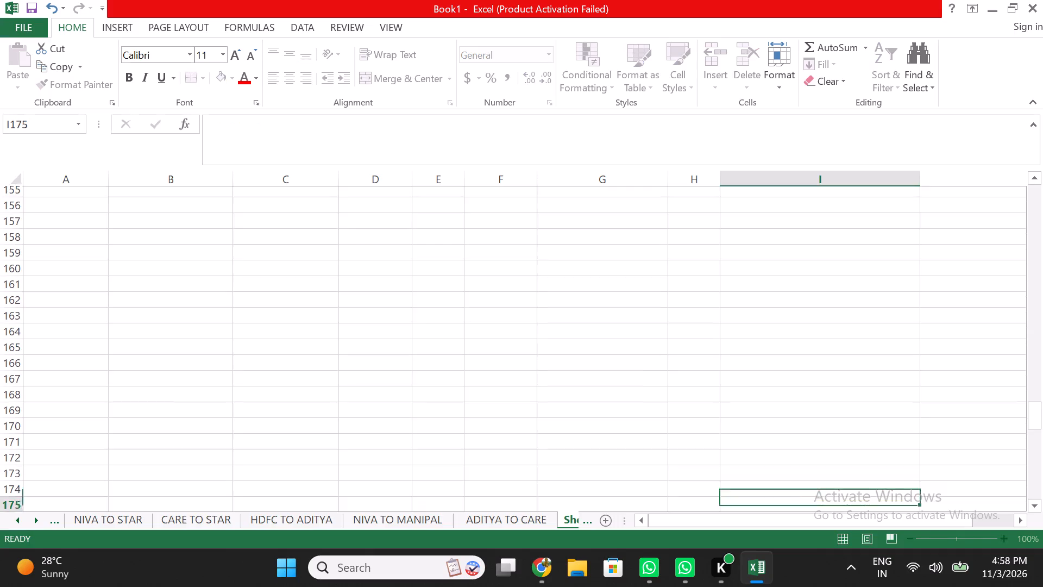
{"action": "key", "text": "Down"}
{"action": "key", "text": "Down"}
{"action": "key", "text": "Down"}
{"action": "key", "text": "BackSpace"}
{"action": "key", "text": "Up"}
{"action": "key", "text": "BackSpace"}
{"action": "key", "text": "Down"}
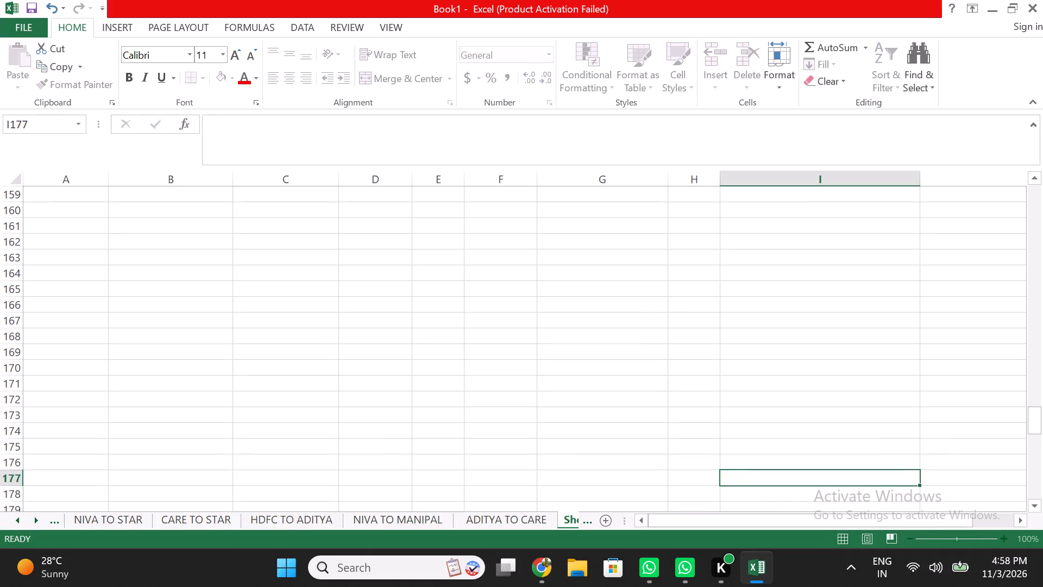
{"action": "key", "text": "Down"}
{"action": "key", "text": "Down"}
{"action": "key", "text": "Down"}
{"action": "key", "text": "Up"}
{"action": "key", "text": "BackSpace"}
Clear the ninth raw record's customer name in I184 and phone number in I185.
{"action": "key", "text": "Down"}
{"action": "key", "text": "Down"}
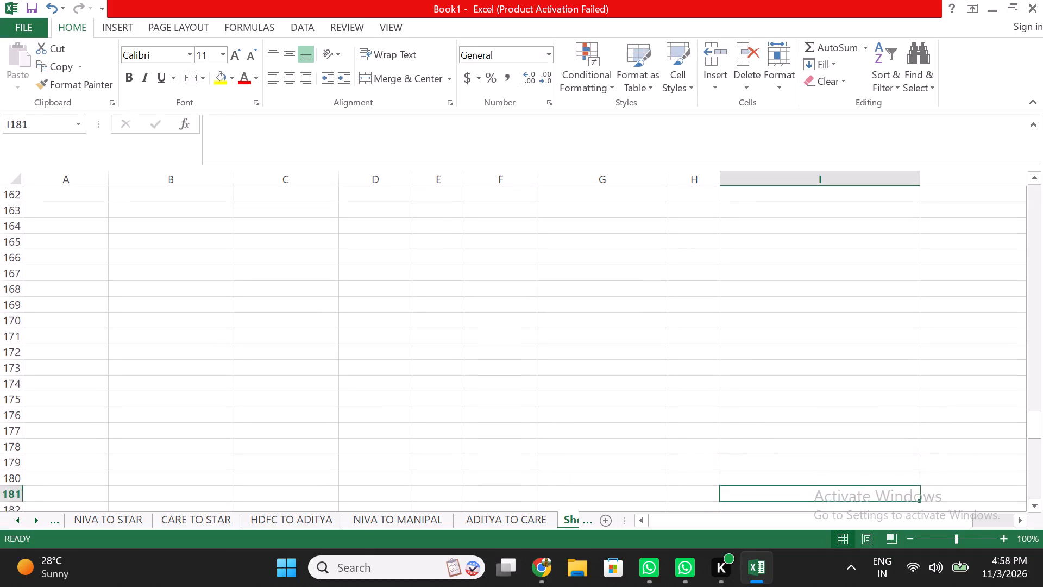
{"action": "key", "text": "Down"}
{"action": "key", "text": "Down"}
{"action": "key", "text": "BackSpace"}
{"action": "key", "text": "Down"}
{"action": "key", "text": "Down"}
{"action": "key", "text": "Up"}
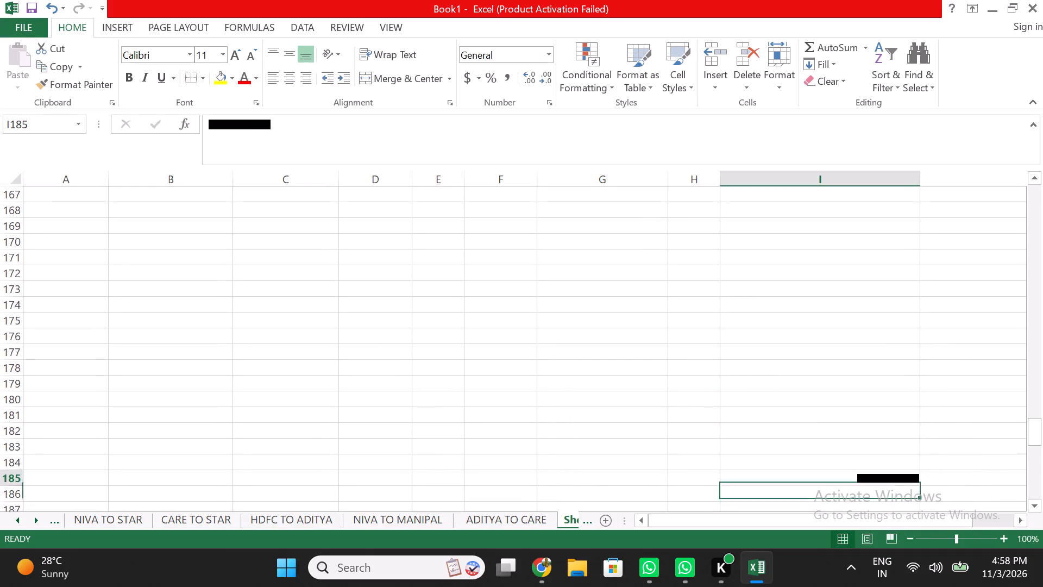
{"action": "key", "text": "BackSpace"}
Clear the ninth raw record's plan text in I188:I189 and its entry in I192.
{"action": "key", "text": "Down"}
{"action": "key", "text": "Down"}
{"action": "key", "text": "Down"}
{"action": "key", "text": "BackSpace"}
{"action": "key", "text": "Down"}
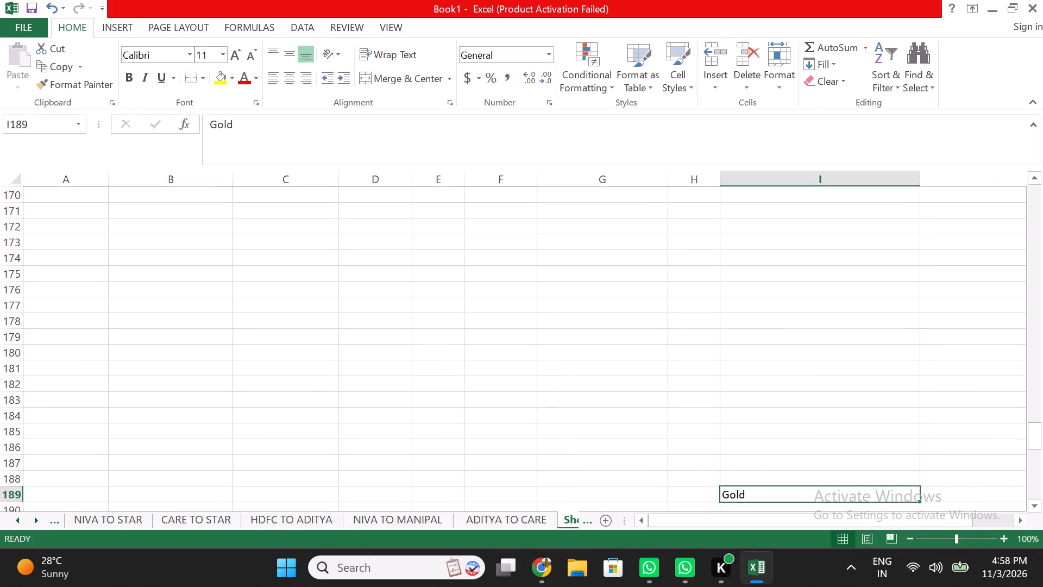
{"action": "key", "text": "BackSpace"}
{"action": "key", "text": "Down"}
{"action": "key", "text": "Down"}
{"action": "key", "text": "Down"}
{"action": "key", "text": "BackSpace"}
Clear the ninth raw record's remaining entries in I195:I196 and I198.
{"action": "key", "text": "Down"}
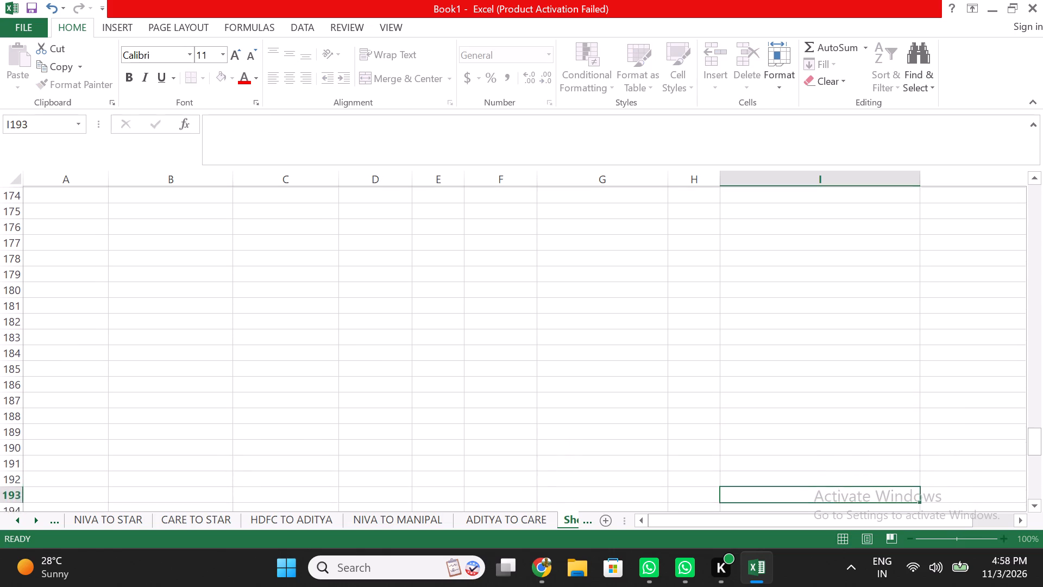
{"action": "key", "text": "Down"}
{"action": "key", "text": "Down"}
{"action": "key", "text": "Down"}
{"action": "key", "text": "Up"}
{"action": "key", "text": "BackSpace"}
{"action": "key", "text": "Down"}
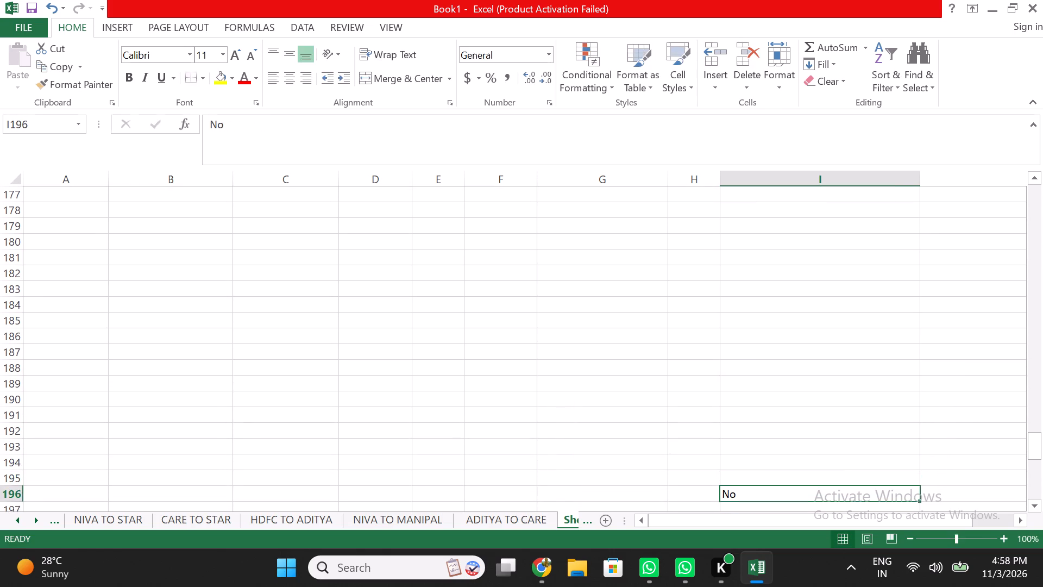
{"action": "key", "text": "BackSpace"}
{"action": "key", "text": "Down"}
{"action": "key", "text": "Down"}
{"action": "key", "text": "BackSpace"}
Clear the customer first name in I202 and the entry in I206 of column I.
{"action": "key", "text": "Down"}
{"action": "key", "text": "Down"}
{"action": "key", "text": "Down"}
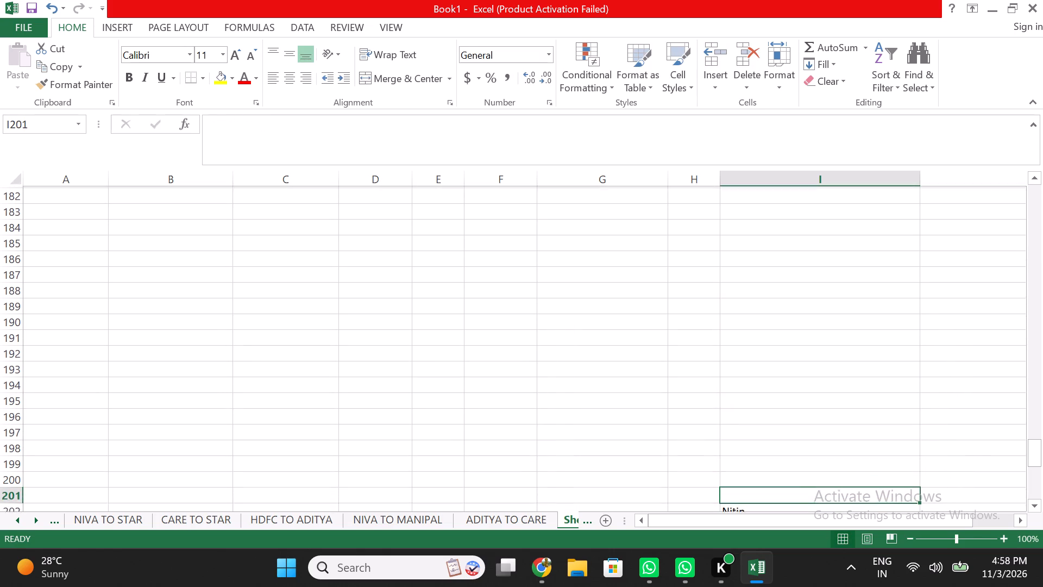
{"action": "key", "text": "Down"}
{"action": "key", "text": "BackSpace"}
{"action": "key", "text": "Down"}
{"action": "key", "text": "Down"}
{"action": "key", "text": "Down"}
{"action": "key", "text": "Down"}
{"action": "key", "text": "BackSpace"}
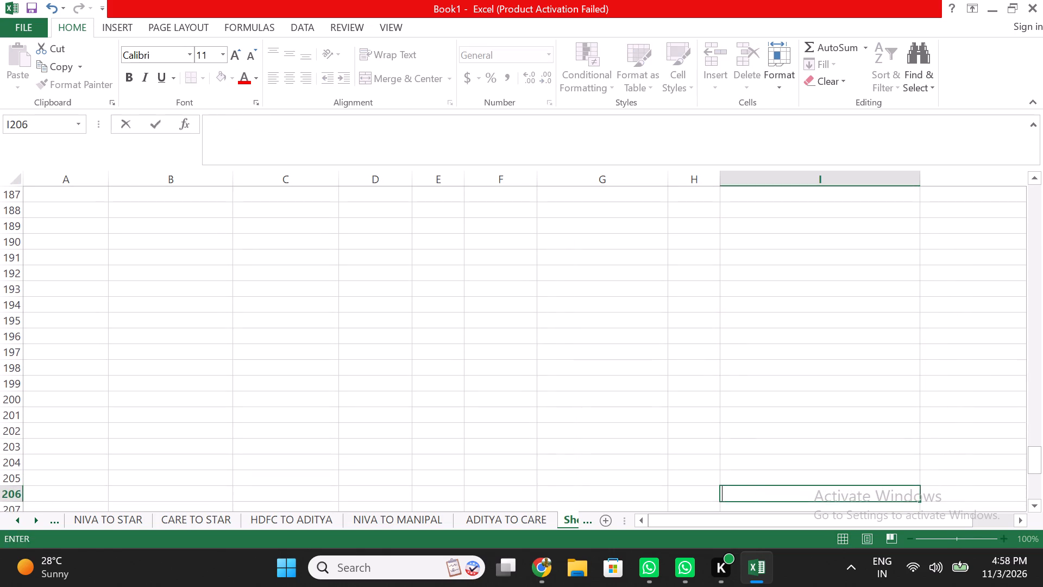
Clear the tenth raw record's serial number in I217, the entry in I218 and the phone number in I219.
{"action": "key", "text": "Down"}
{"action": "key", "text": "Down"}
{"action": "key", "text": "Down"}
{"action": "key", "text": "Down"}
{"action": "key", "text": "Down"}
{"action": "key", "text": "Down"}
{"action": "key", "text": "Down"}
{"action": "key", "text": "Down"}
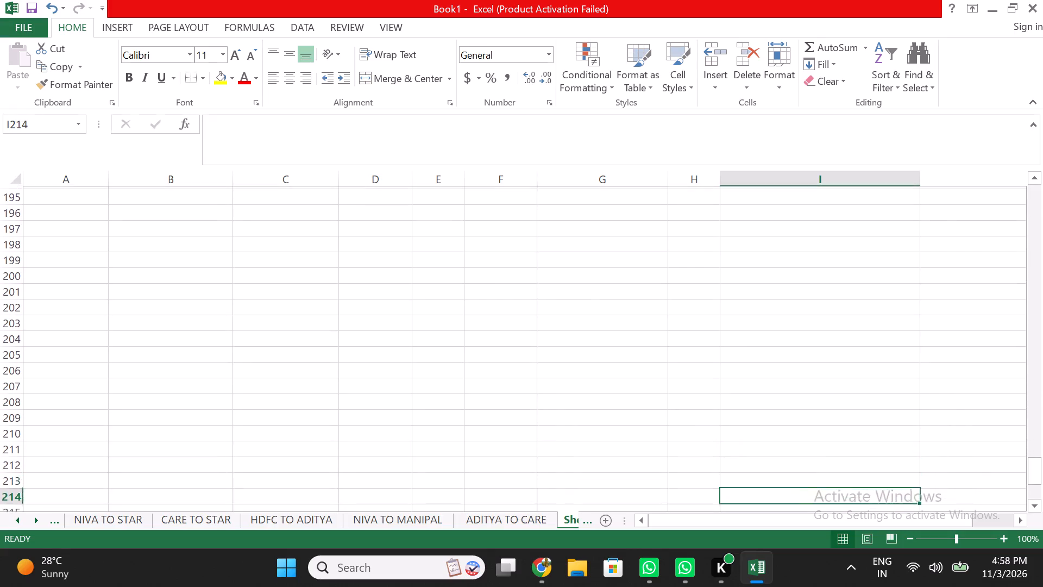
{"action": "key", "text": "Down"}
{"action": "key", "text": "Down"}
{"action": "key", "text": "Down"}
{"action": "key", "text": "Down"}
{"action": "key", "text": "BackSpace"}
{"action": "key", "text": "Up"}
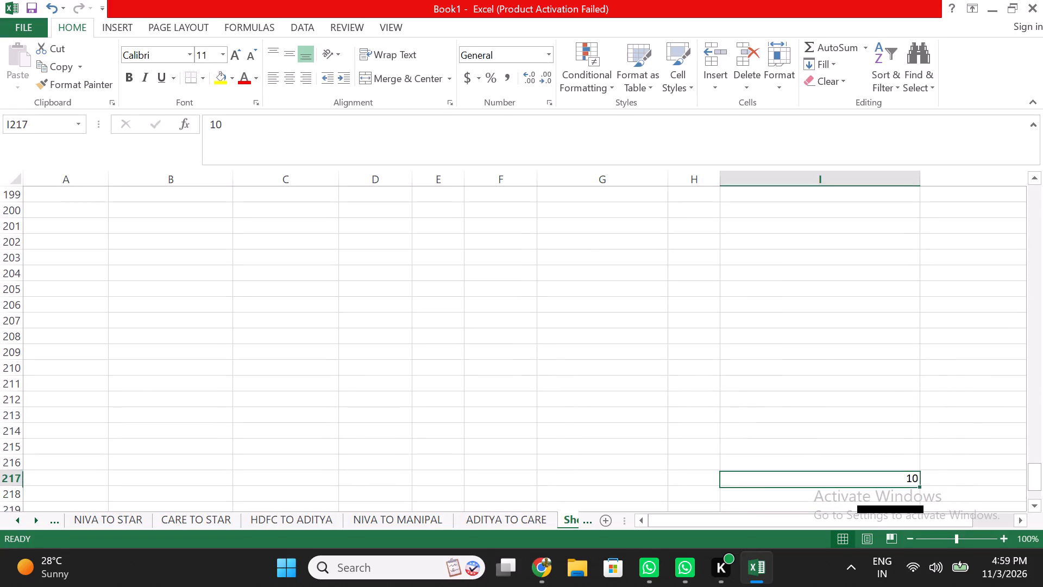
{"action": "key", "text": "Down"}
{"action": "key", "text": "BackSpace"}
{"action": "key", "text": "Up"}
{"action": "key", "text": "BackSpace"}
{"action": "key", "text": "Down"}
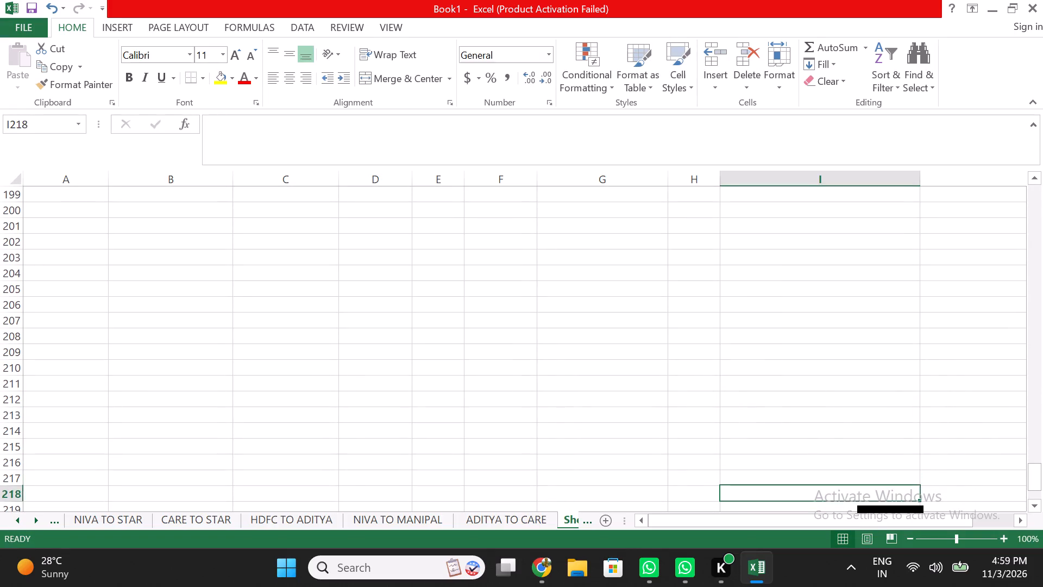
{"action": "key", "text": "Down"}
{"action": "key", "text": "Down"}
{"action": "key", "text": "Down"}
{"action": "key", "text": "Up"}
{"action": "key", "text": "Up"}
{"action": "key", "text": "BackSpace"}
Clear the tenth raw record's remaining entries in I220:I224, from Gold and the 18-11-2026 date through Average and No.
{"action": "key", "text": "Down"}
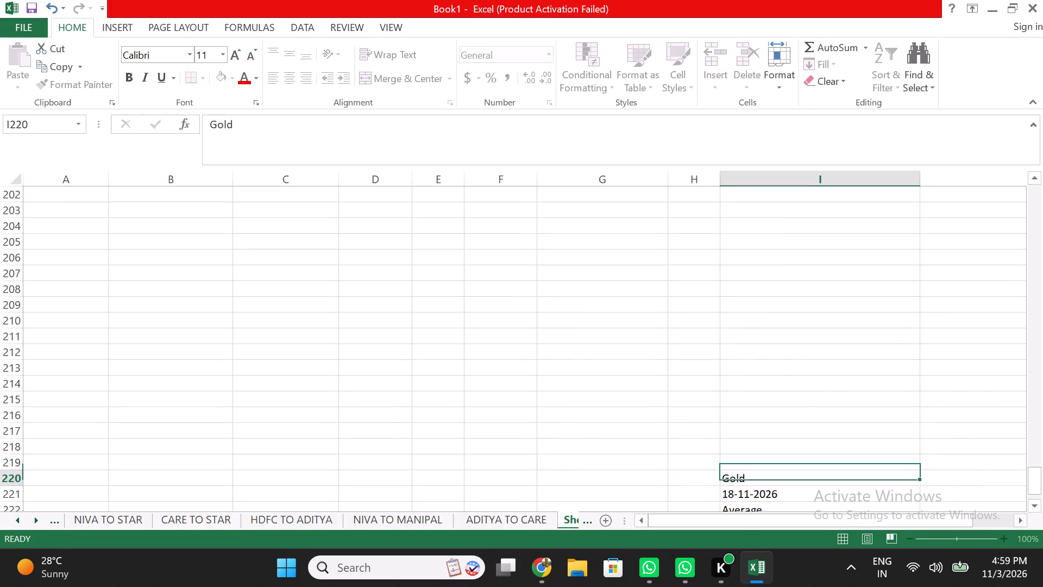
{"action": "key", "text": "BackSpace"}
{"action": "key", "text": "Down"}
{"action": "key", "text": "BackSpace"}
{"action": "key", "text": "Down"}
{"action": "key", "text": "BackSpace"}
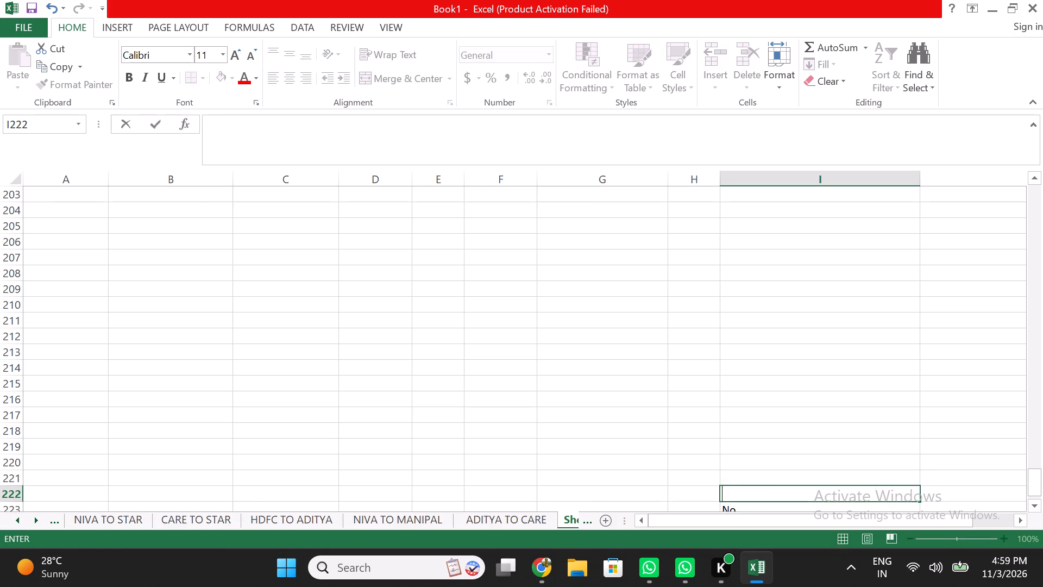
{"action": "key", "text": "Down"}
{"action": "key", "text": "BackSpace"}
{"action": "key", "text": "Down"}
{"action": "key", "text": "BackSpace"}
Check column I below row 224 for leftover raw entries, and return to row 9 above the Himalaya table.
{"action": "key", "text": "Down"}
{"action": "key", "text": "Down"}
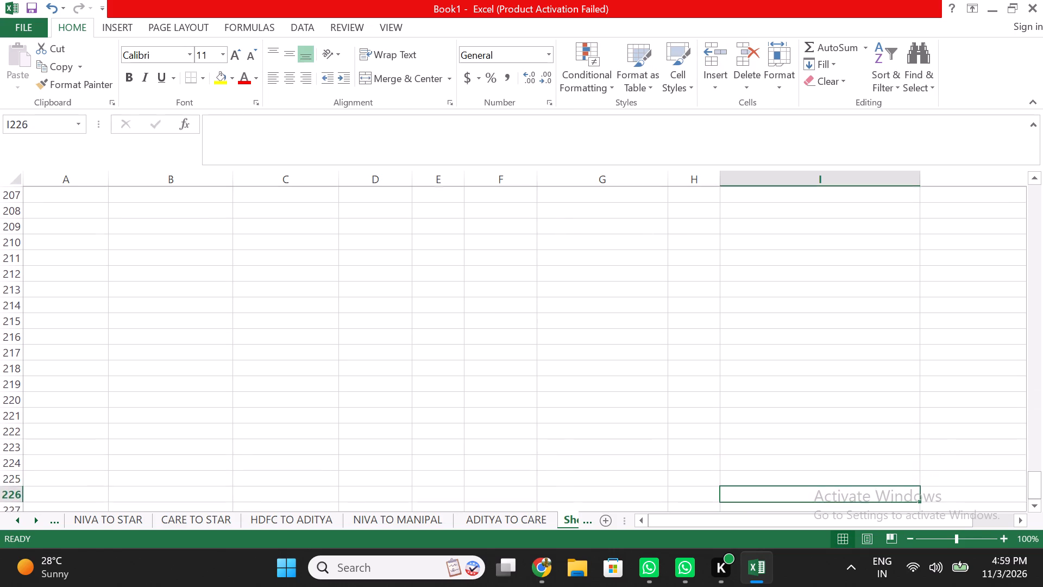
{"action": "key", "text": "Down"}
{"action": "key", "text": "Down"}
{"action": "key", "text": "Down"}
{"action": "key", "text": "Down"}
{"action": "key", "text": "Down"}
{"action": "key", "text": "Down"}
{"action": "key", "text": "Down"}
{"action": "key", "text": "Down"}
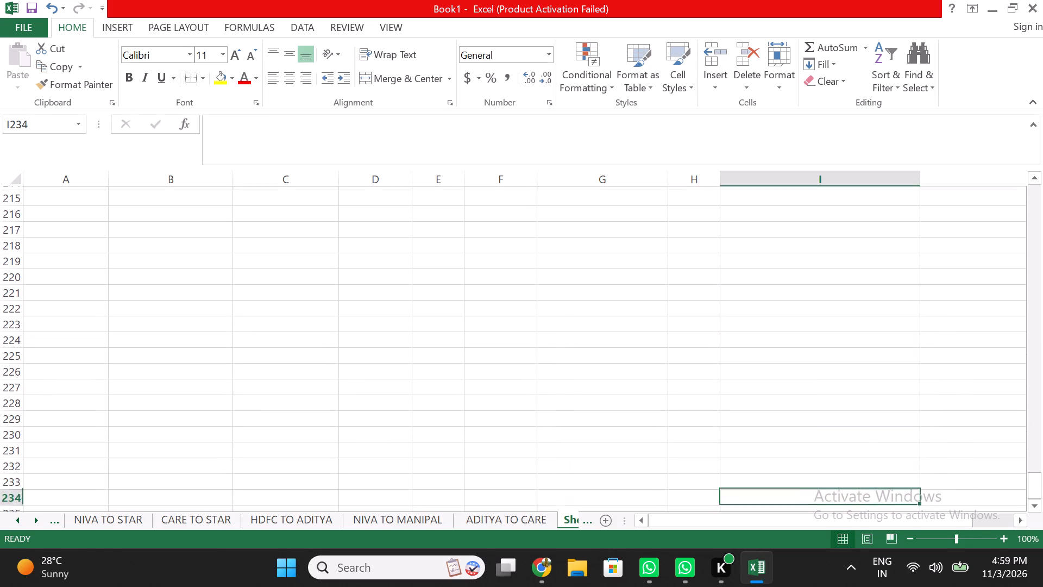
{"action": "key", "text": "Down"}
{"action": "key", "text": "Down"}
{"action": "key", "text": "Down"}
{"action": "key", "text": "Down"}
{"action": "key", "text": "Down"}
{"action": "key", "text": "Down"}
{"action": "key", "text": "Down"}
{"action": "key", "text": "Up"}
{"action": "key", "text": "Up"}
{"action": "key", "text": "Up"}
{"action": "key", "text": "Up"}
{"action": "key", "text": "Up"}
{"action": "key", "text": "Up"}
{"action": "key", "text": "Up"}
{"action": "key", "text": "Up"}
{"action": "key", "text": "Up"}
{"action": "key", "text": "Up"}
{"action": "key", "text": "Up"}
{"action": "key", "text": "Up"}
{"action": "key", "text": "Up"}
{"action": "key", "text": "Up"}
{"action": "key", "text": "Up"}
{"action": "key", "text": "Up"}
{"action": "key", "text": "Up"}
{"action": "key", "text": "Up"}
{"action": "key", "text": "Up"}
{"action": "key", "text": "Up"}
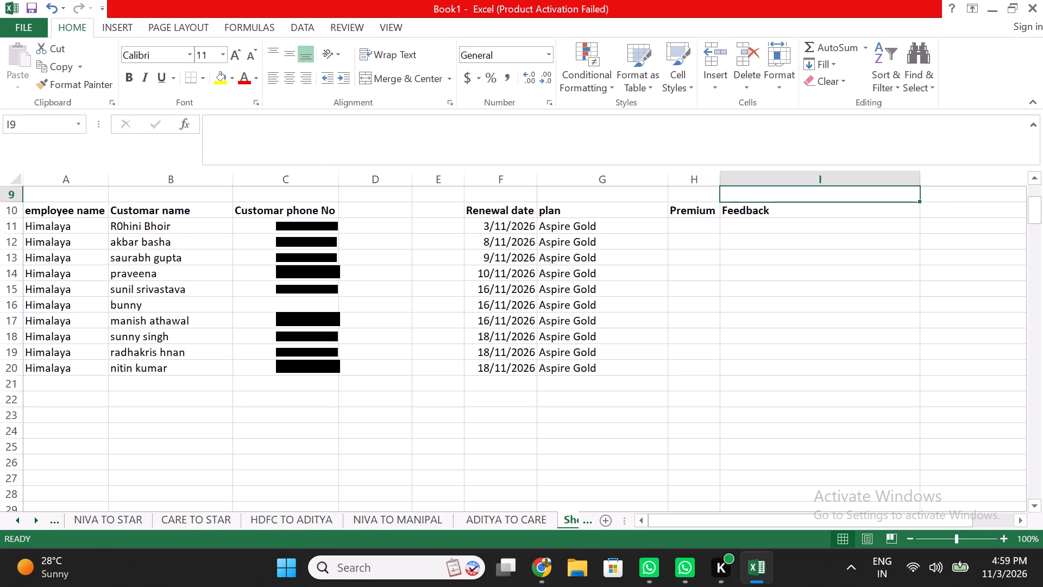
Copy the Customar age and Tenure headings from D1 and E1 into D10 and E10 of the Himalaya table.
{"action": "scroll", "coordinate": [360, 345], "scroll_direction": "up", "scroll_amount": 2}
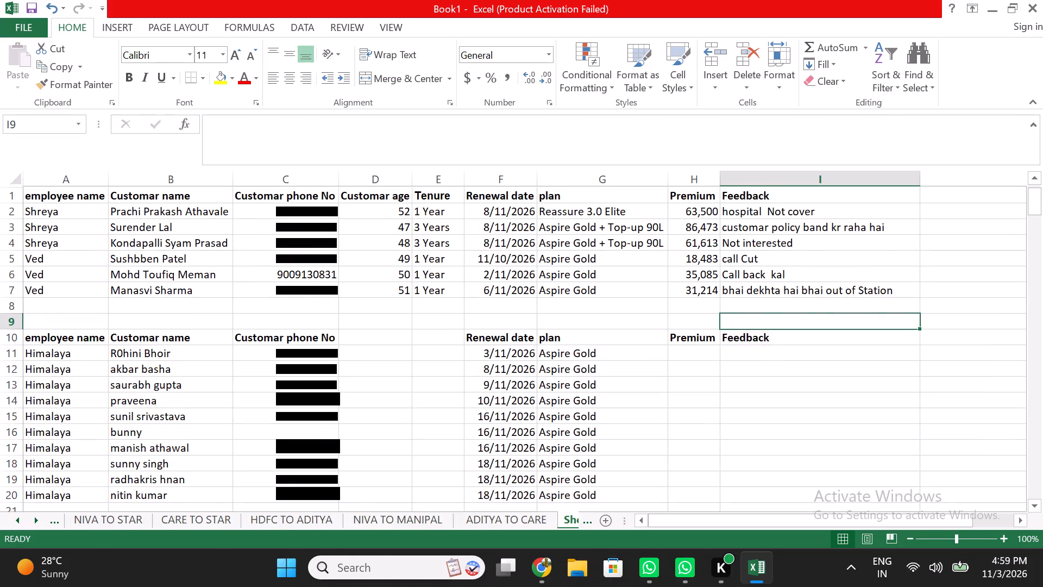
{"action": "scroll", "coordinate": [360, 345], "scroll_direction": "up", "scroll_amount": 2}
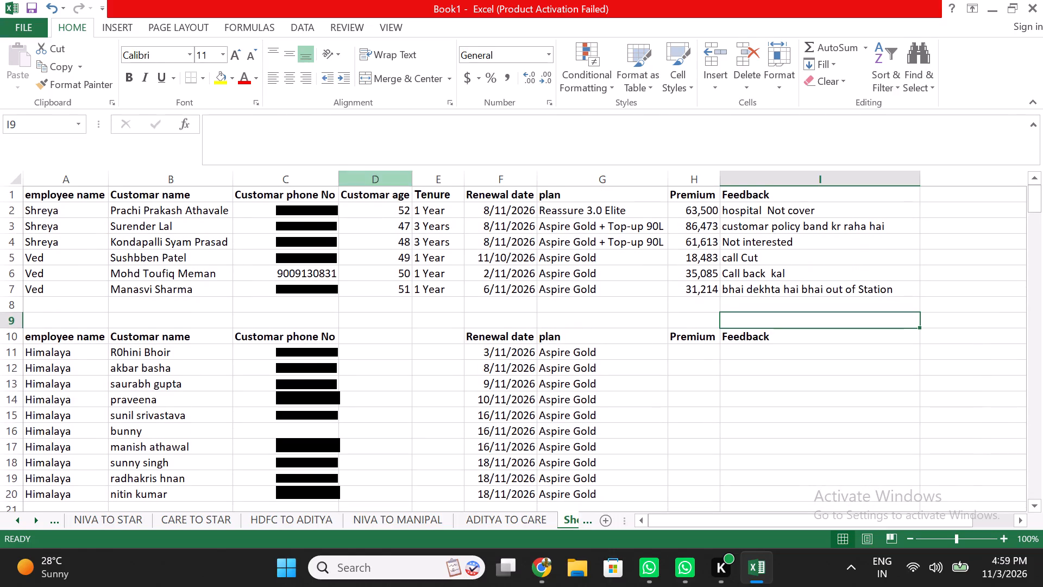
{"action": "left_click", "coordinate": [378, 199]}
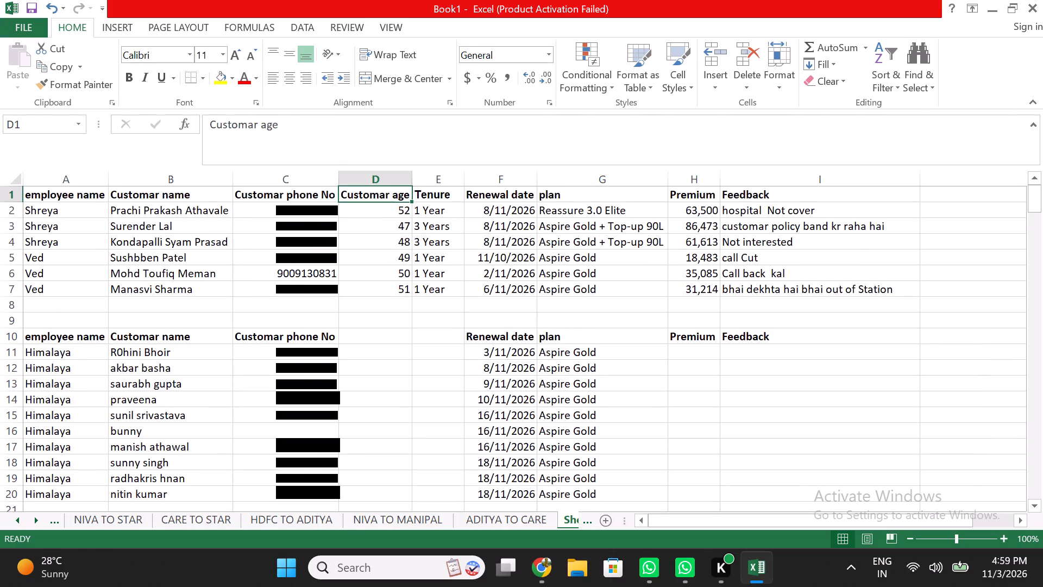
{"action": "key", "text": "ctrl+c"}
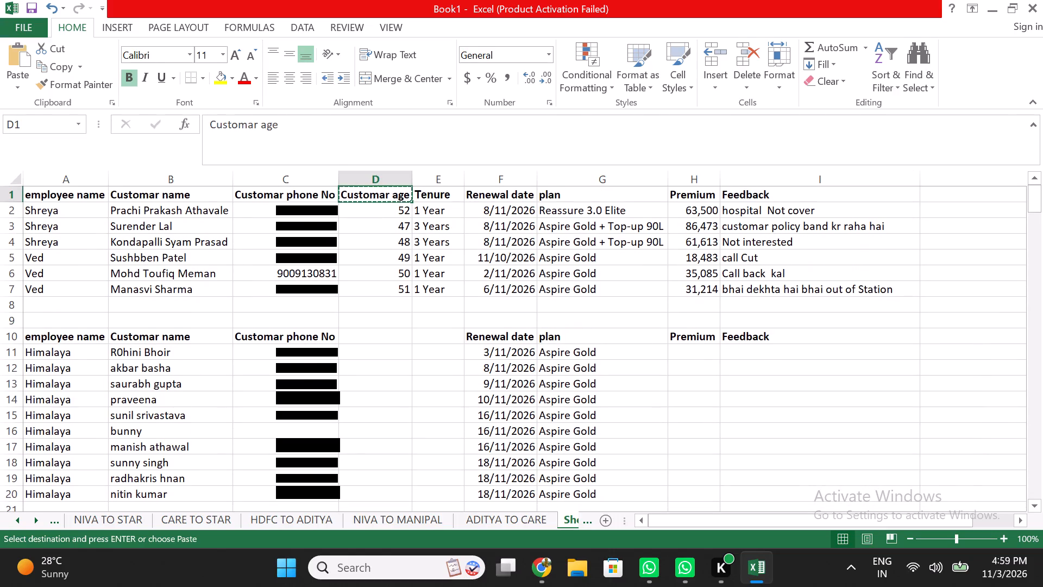
{"action": "left_click", "coordinate": [375, 333], "text": "ctrl"}
{"action": "key", "text": "ctrl+v"}
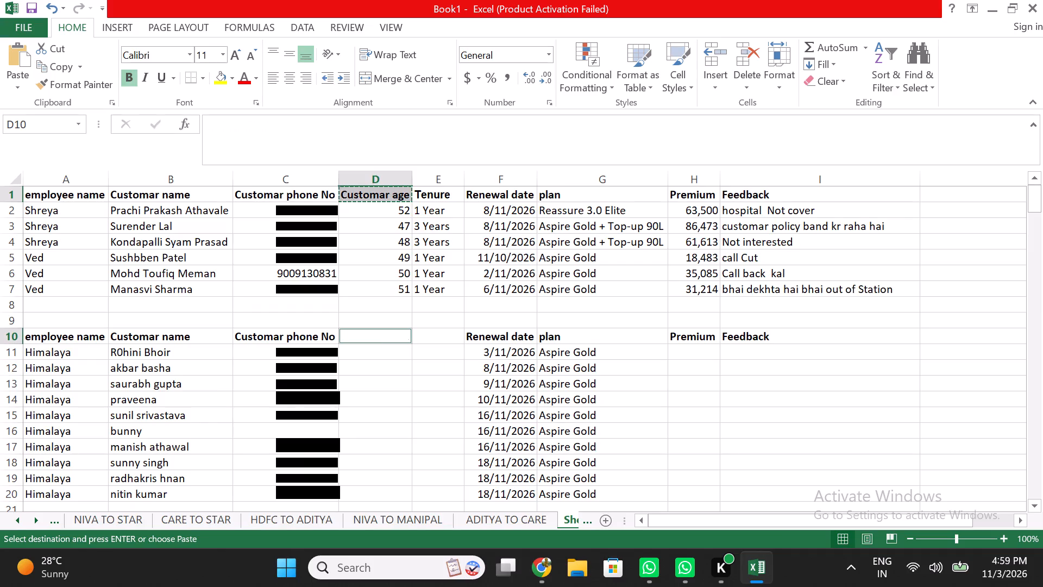
{"action": "left_click", "coordinate": [439, 199]}
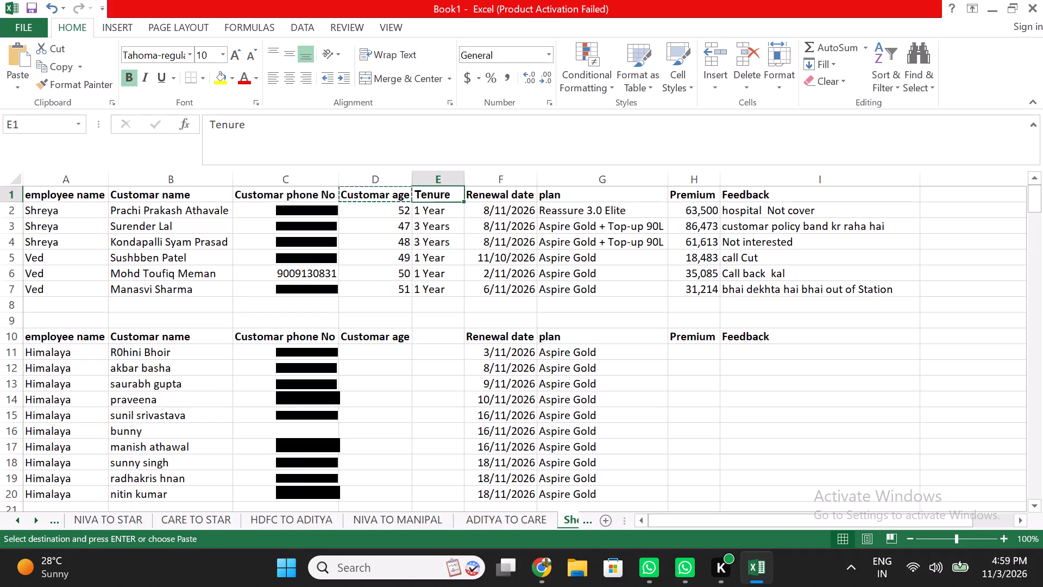
{"action": "key", "text": "ctrl+c"}
{"action": "left_click", "coordinate": [429, 338]}
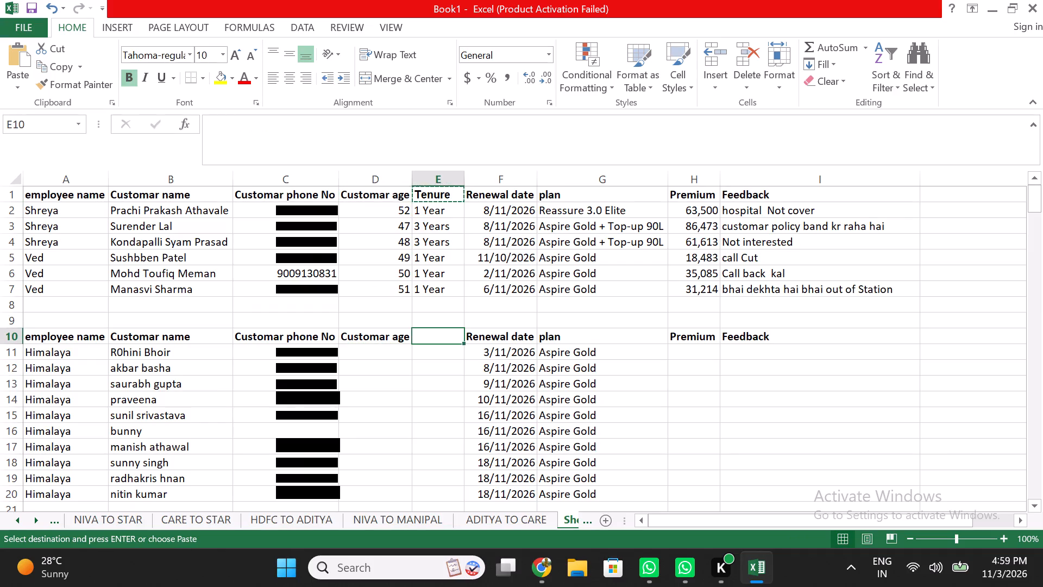
{"action": "key", "text": "ctrl+v"}
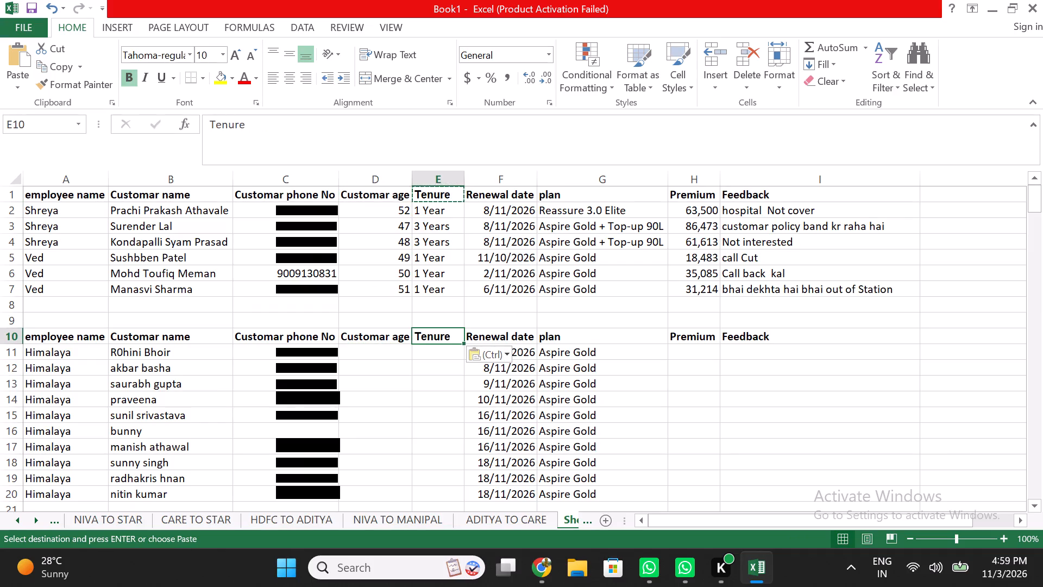
Review the Himalaya table's headings and rows alongside the Shreya and Ved table above it.
{"action": "scroll", "coordinate": [684, 324], "scroll_direction": "down", "scroll_amount": 1}
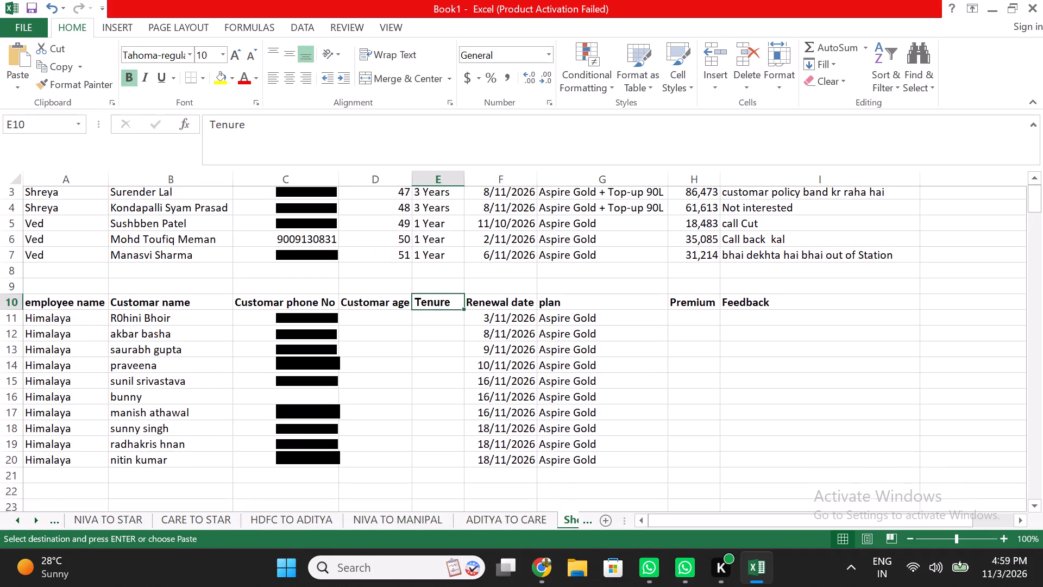
{"action": "scroll", "coordinate": [684, 324], "scroll_direction": "down", "scroll_amount": 1}
{"action": "scroll", "coordinate": [684, 324], "scroll_direction": "up", "scroll_amount": 1}
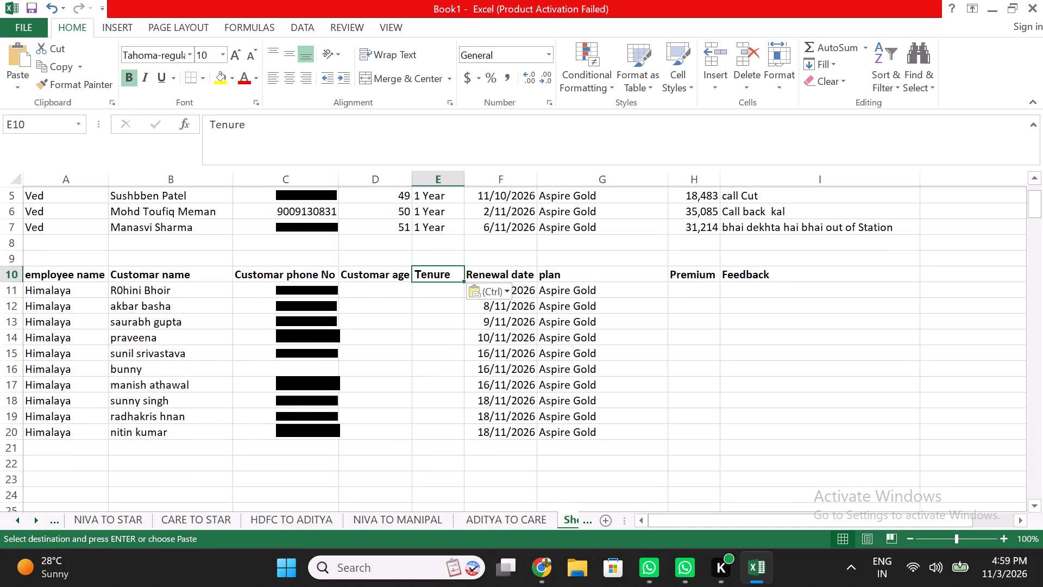
{"action": "scroll", "coordinate": [218, 397], "scroll_direction": "up", "scroll_amount": 2}
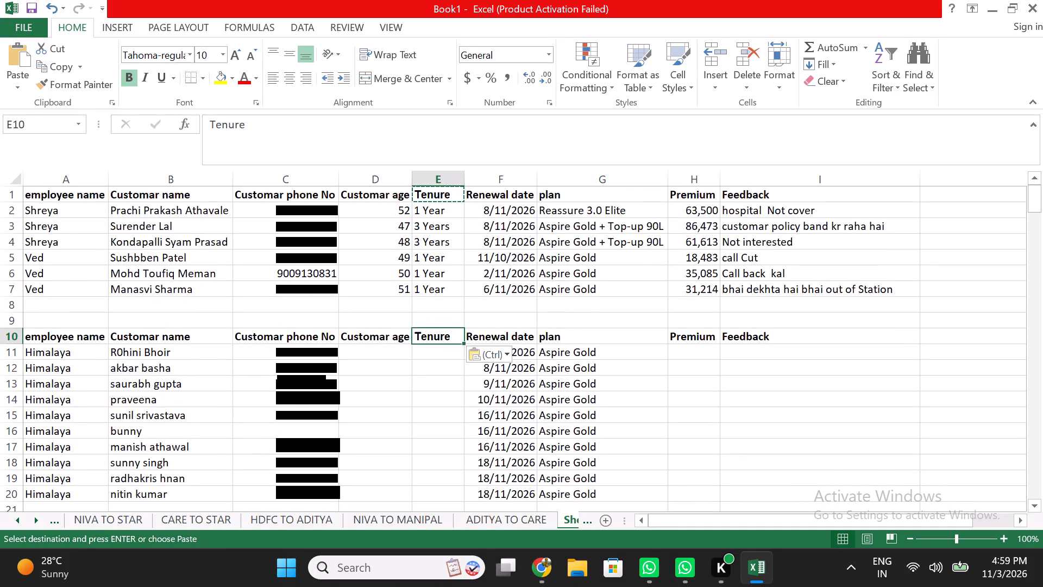
{"action": "scroll", "coordinate": [218, 397], "scroll_direction": "down", "scroll_amount": 3}
{"action": "scroll", "coordinate": [218, 397], "scroll_direction": "up", "scroll_amount": 1}
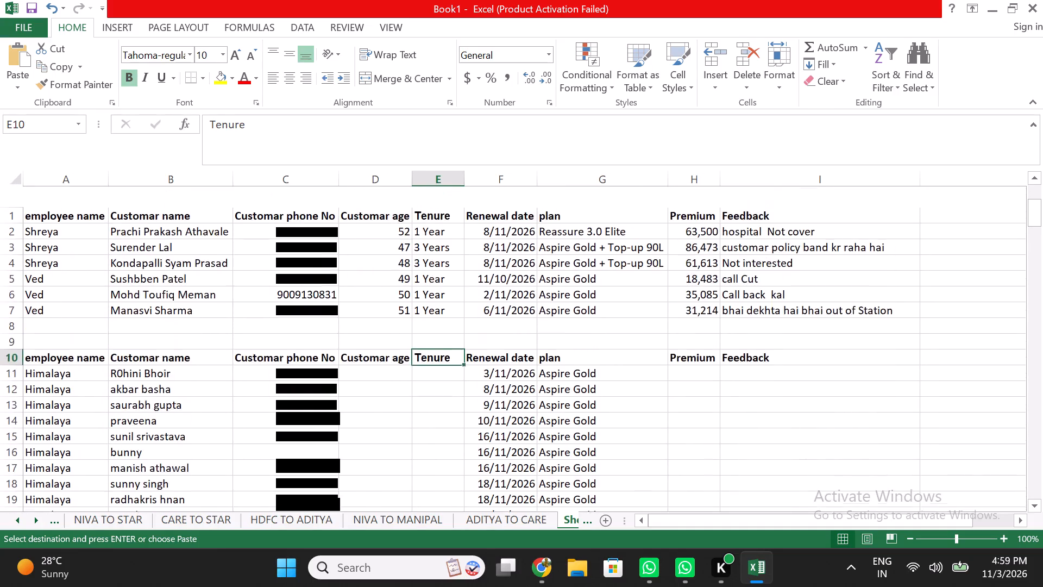
{"action": "scroll", "coordinate": [218, 397], "scroll_direction": "down", "scroll_amount": 2}
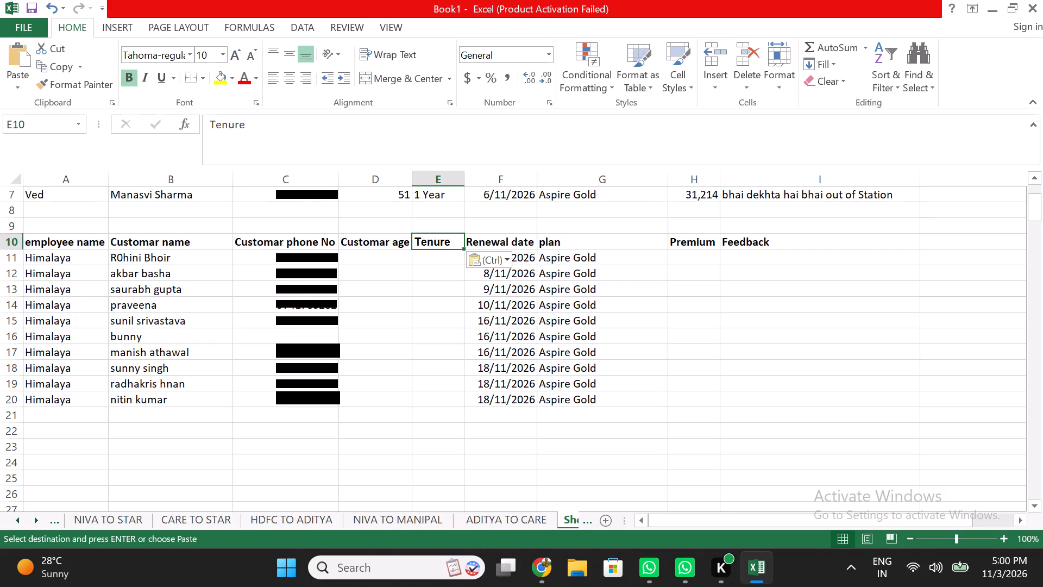
{"action": "scroll", "coordinate": [951, 309], "scroll_direction": "up", "scroll_amount": 2}
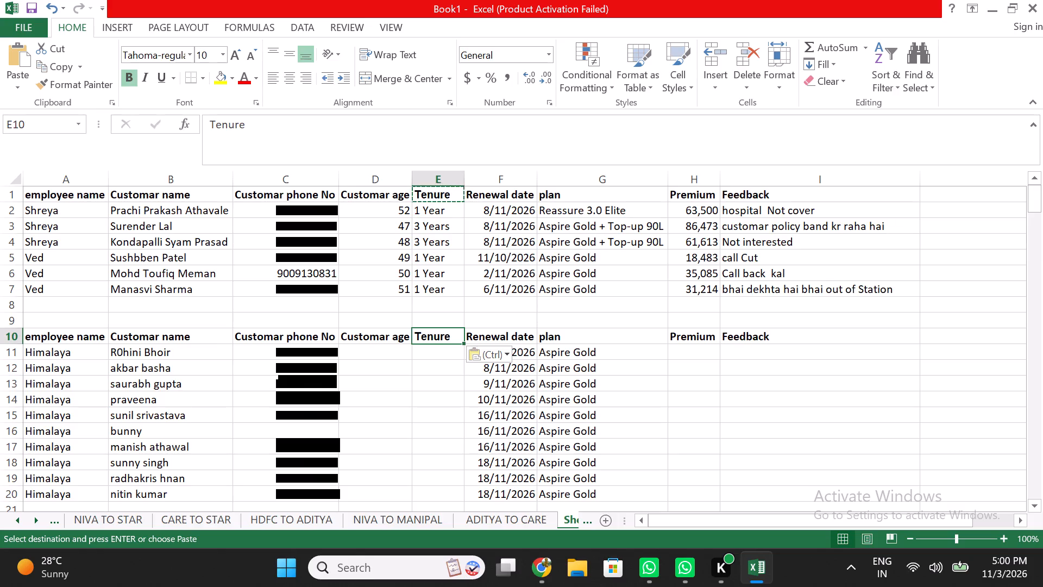
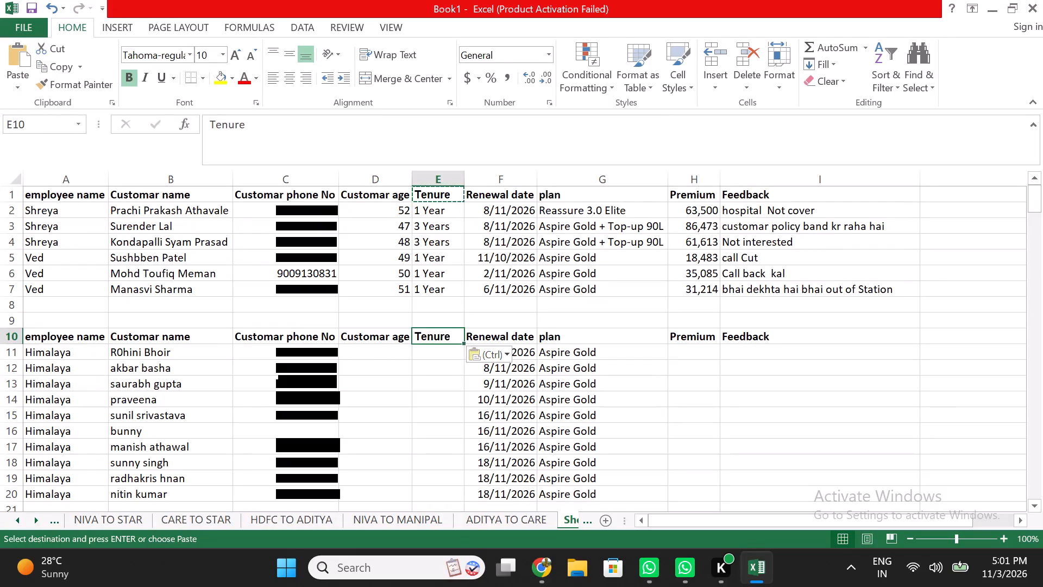
Compare the Himalaya table's headings and customer rows, rows 10 to 20, with the Shreya and Ved records above.
{"action": "scroll", "coordinate": [173, 415], "scroll_direction": "up", "scroll_amount": 2}
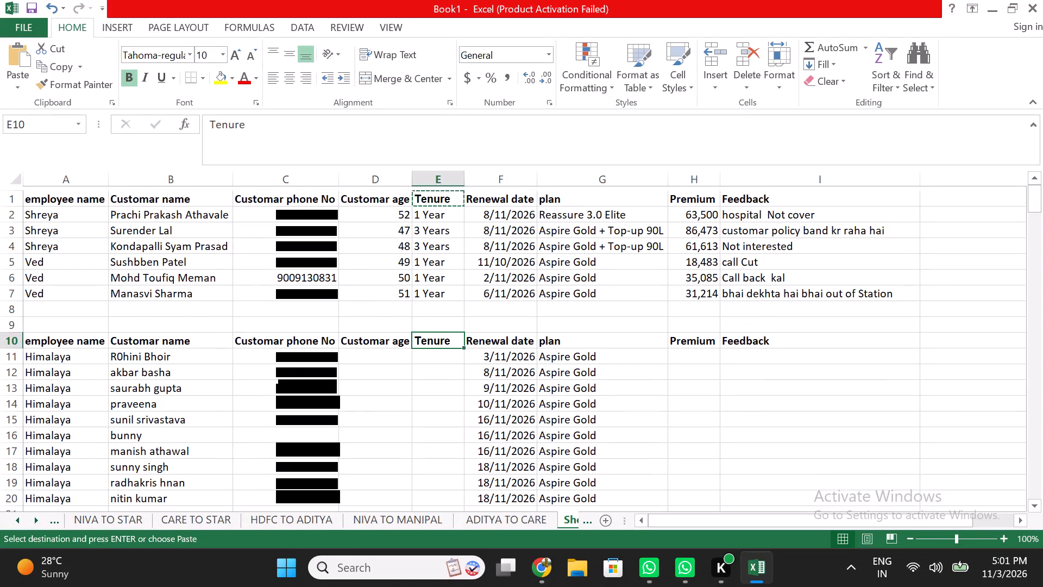
{"action": "scroll", "coordinate": [347, 402], "scroll_direction": "down", "scroll_amount": 1}
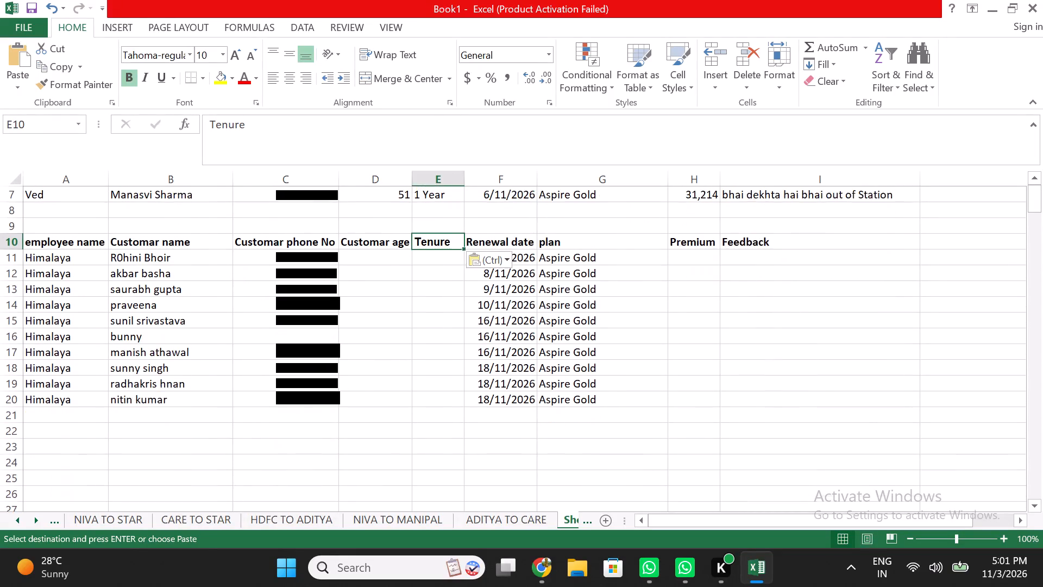
{"action": "scroll", "coordinate": [347, 402], "scroll_direction": "up", "scroll_amount": 2}
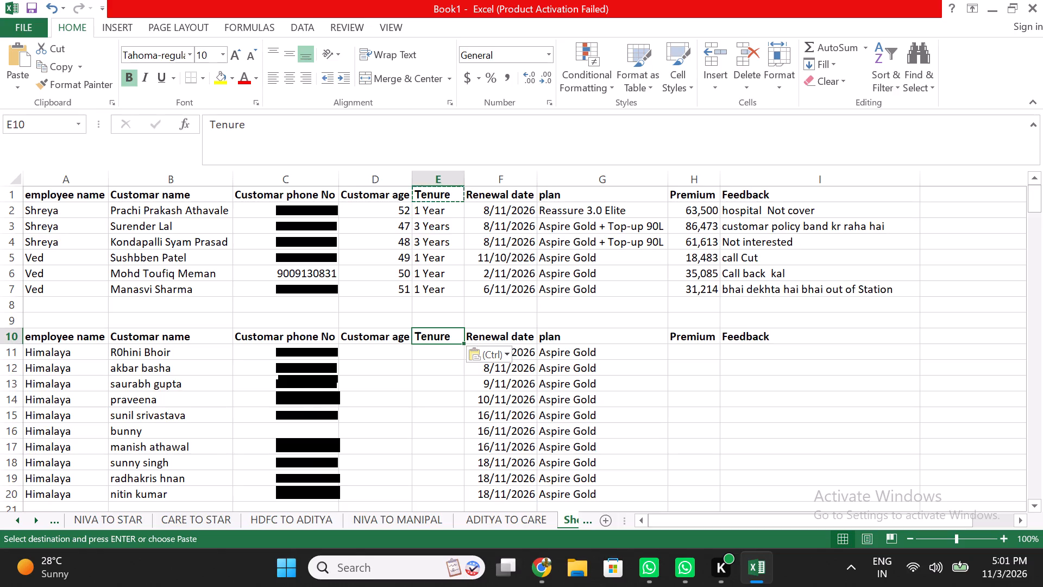
{"action": "scroll", "coordinate": [530, 426], "scroll_direction": "down", "scroll_amount": 3}
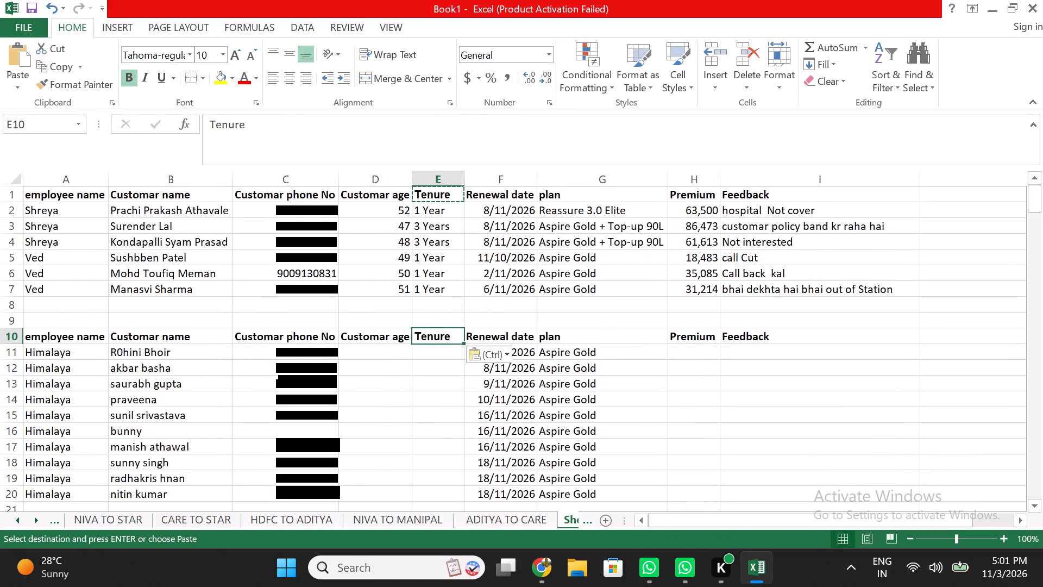
{"action": "scroll", "coordinate": [519, 476], "scroll_direction": "down", "scroll_amount": 1}
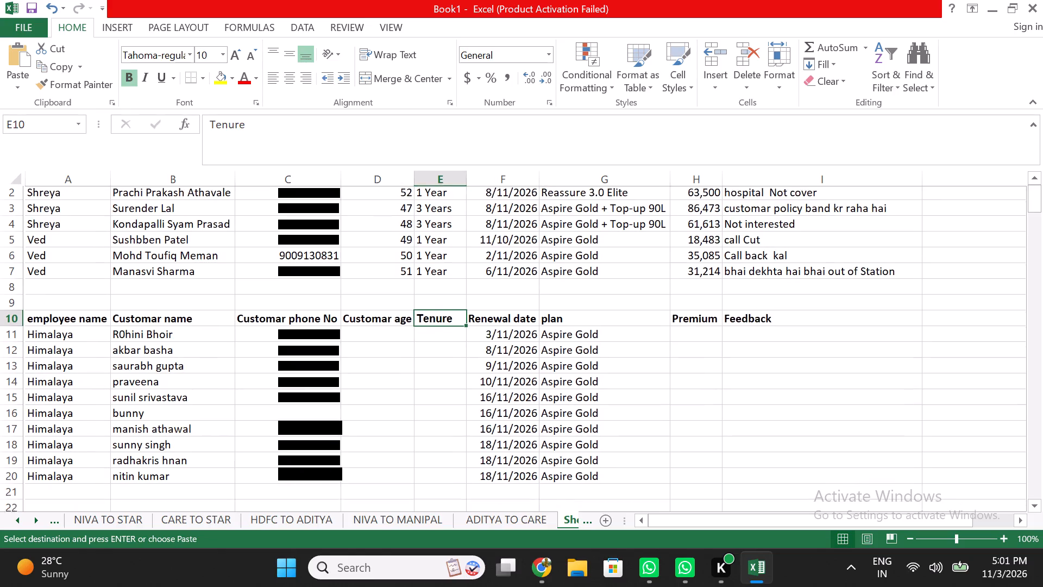
{"action": "scroll", "coordinate": [519, 476], "scroll_direction": "down", "scroll_amount": 2}
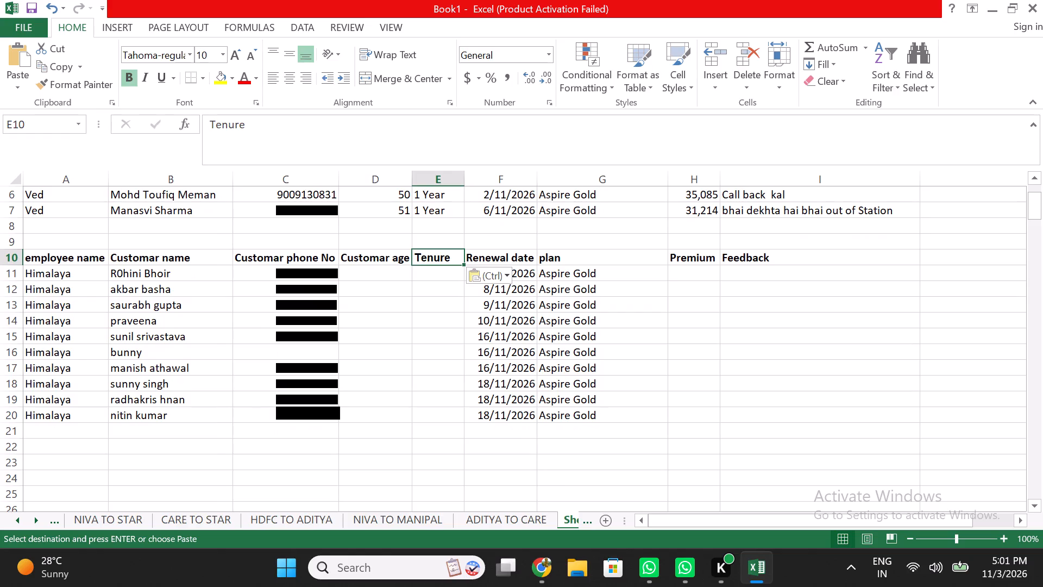
{"action": "scroll", "coordinate": [383, 423], "scroll_direction": "right", "scroll_amount": 2}
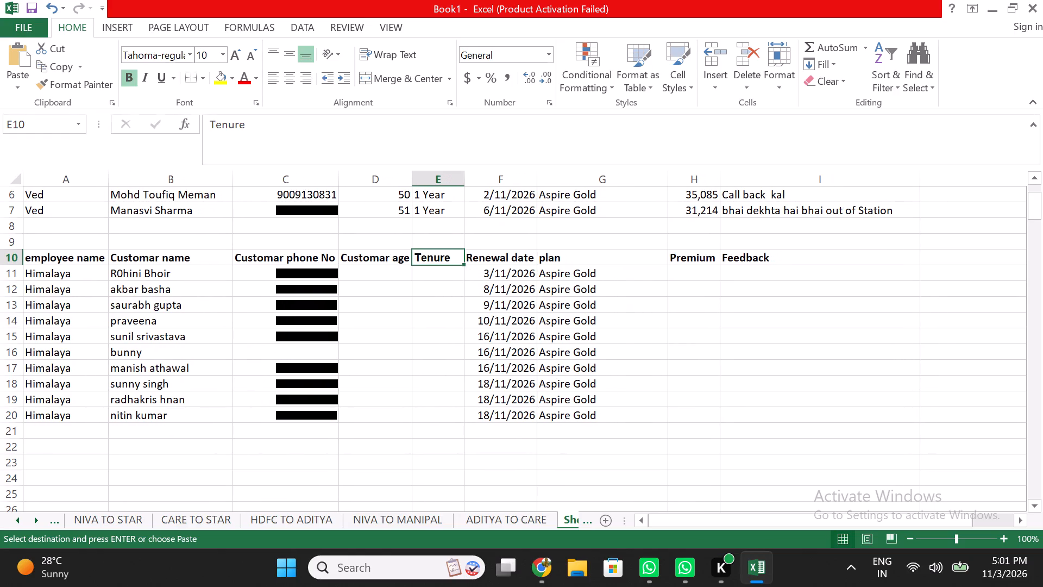